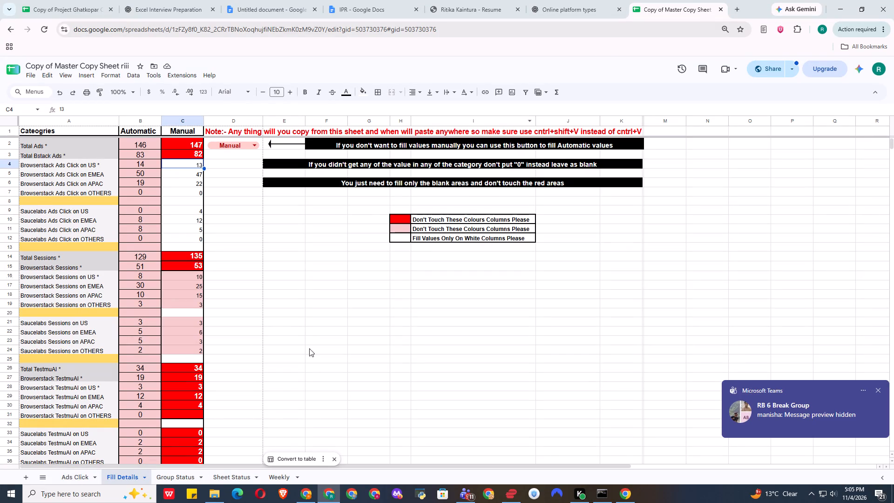
Set the Manual values for Browserstack Ads Click to 14 for US, 44 for EMEA and 19 for APAC.
{"action": "left_click", "coordinate": [309, 203]}
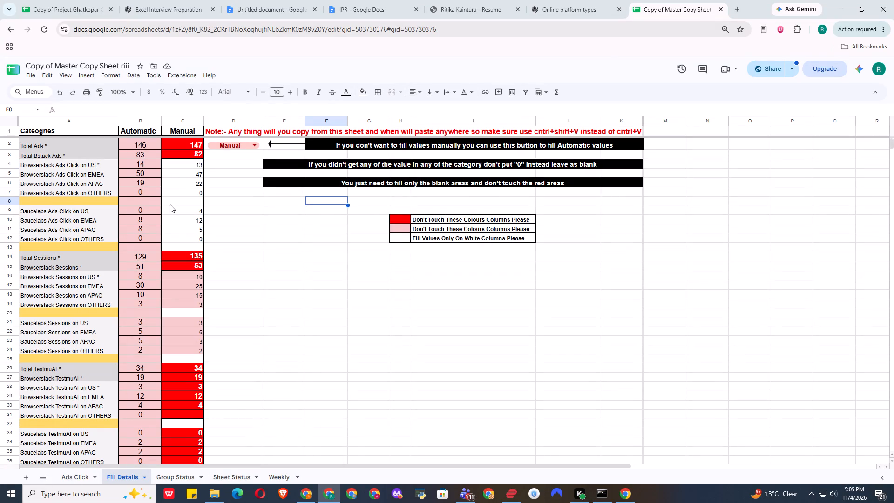
{"action": "left_click", "coordinate": [192, 168]}
{"action": "type", "text": "14"}
{"action": "key", "text": "Return"}
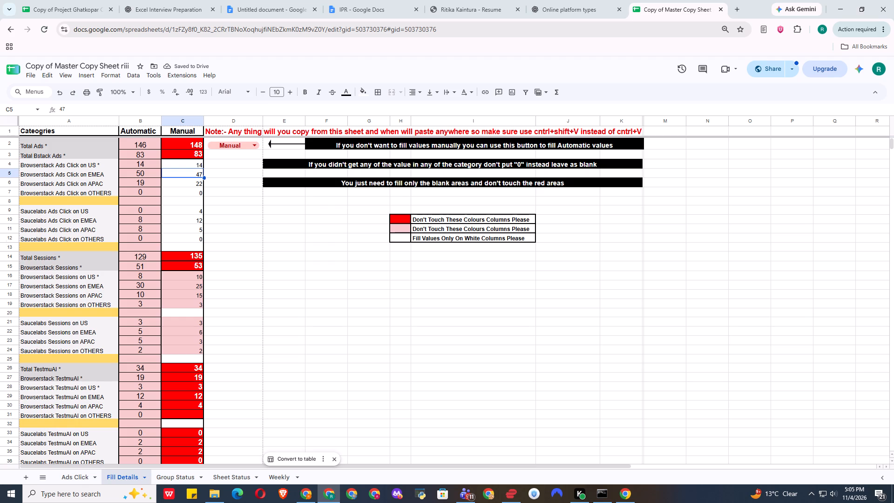
{"action": "type", "text": "44"}
{"action": "key", "text": "Return"}
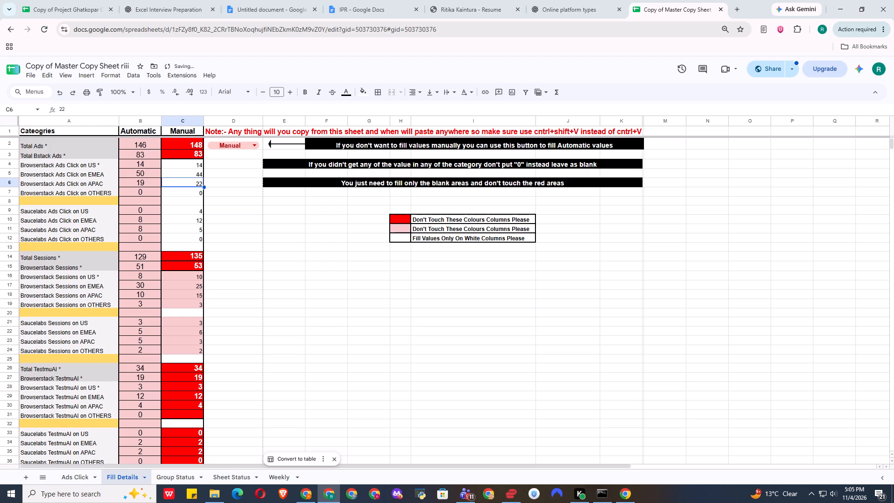
{"action": "type", "text": "19"}
{"action": "key", "text": "Return"}
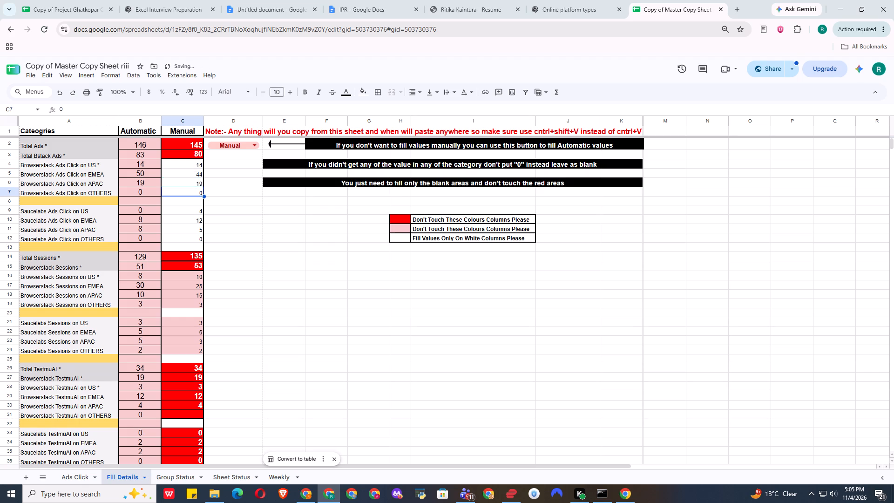
{"action": "left_click", "coordinate": [350, 217]}
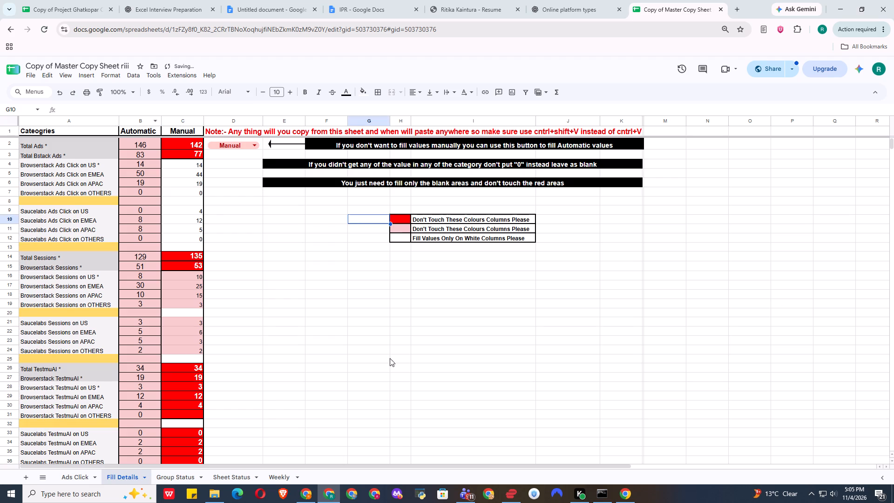
Set the Manual values for Saucelabs Ads Click to 10 for EMEA, 8 for APAC and 0 for US.
{"action": "left_click", "coordinate": [188, 222]}
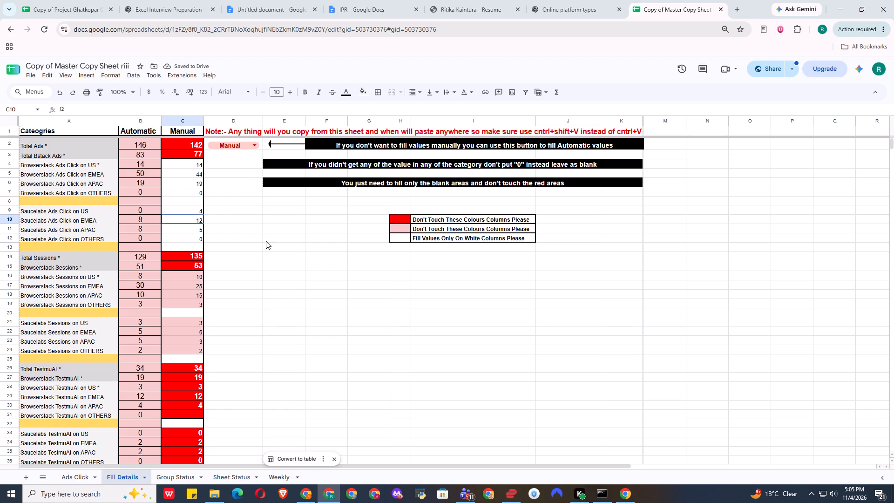
{"action": "key", "text": "1"}
{"action": "key", "text": "0"}
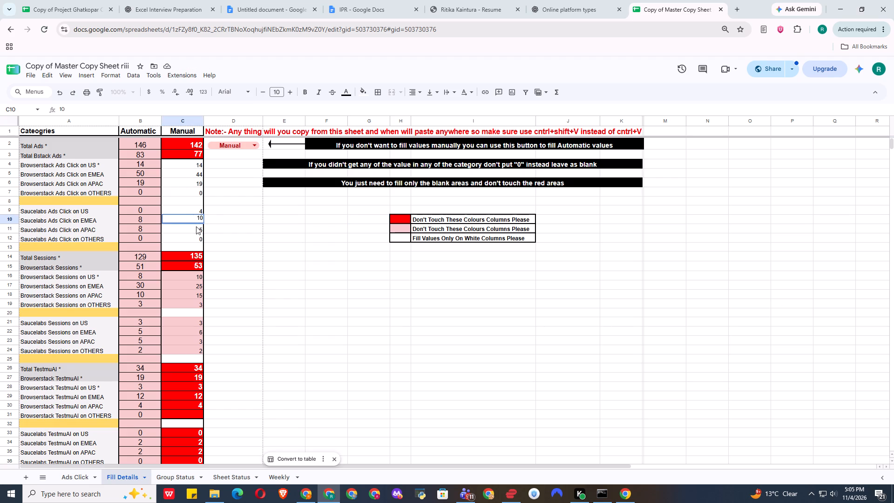
{"action": "left_click", "coordinate": [196, 227]}
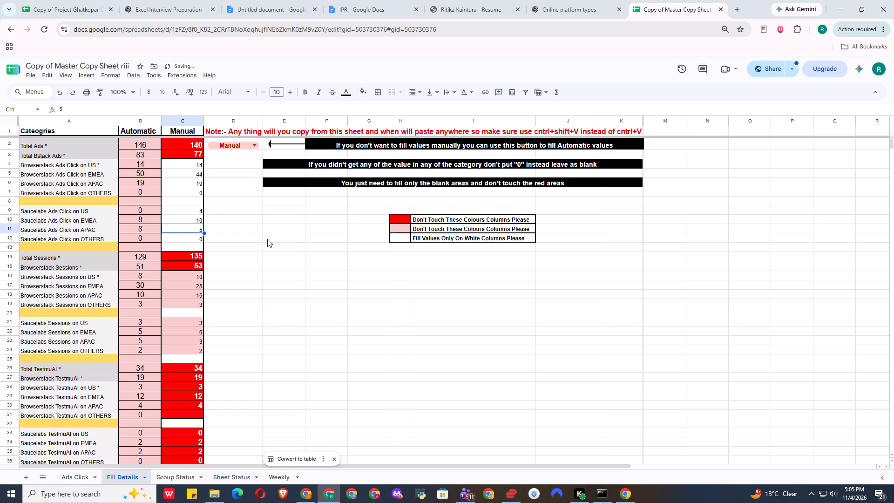
{"action": "key", "text": "8"}
{"action": "left_click", "coordinate": [267, 241]}
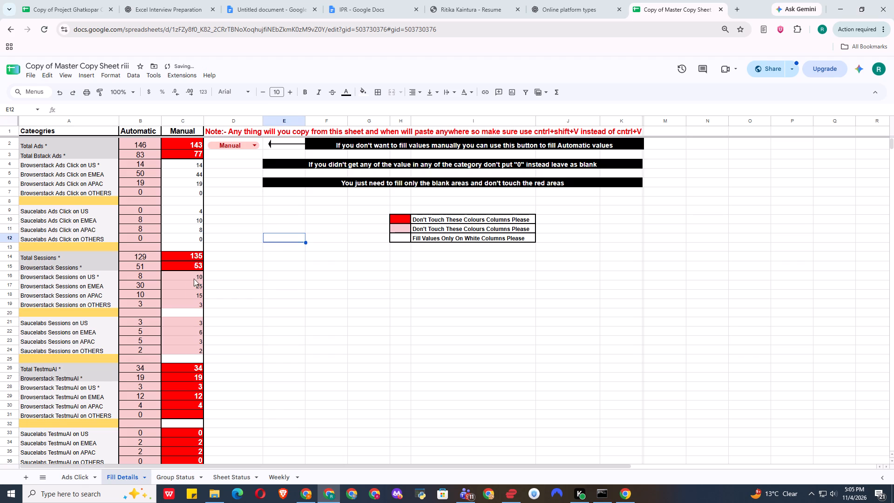
{"action": "left_click", "coordinate": [191, 209]}
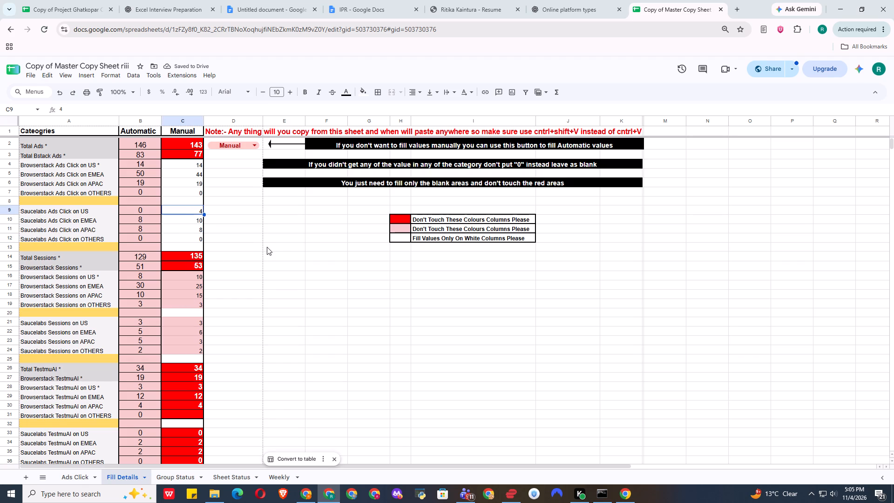
{"action": "key", "text": "0"}
{"action": "left_click", "coordinate": [267, 247]}
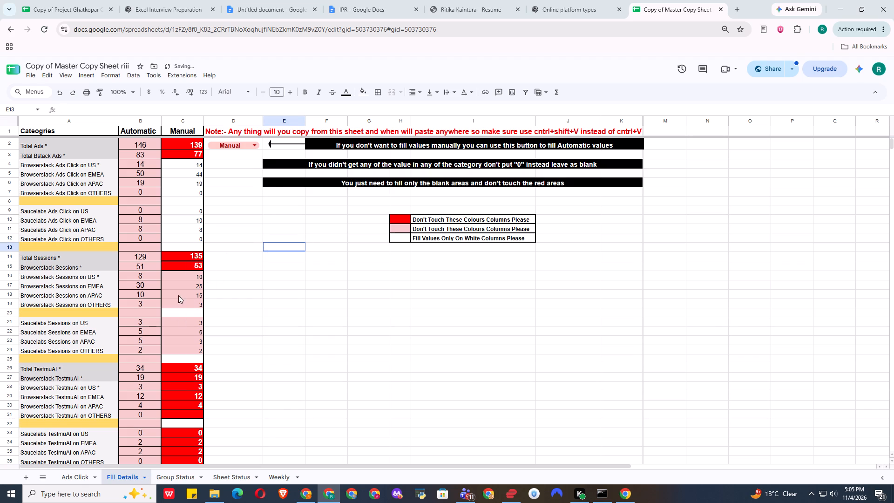
Set the Manual values for Browserstack Sessions to 11 for US, 23 for EMEA, 13 for APAC and 5 for OTHERS.
{"action": "left_click", "coordinate": [190, 281]}
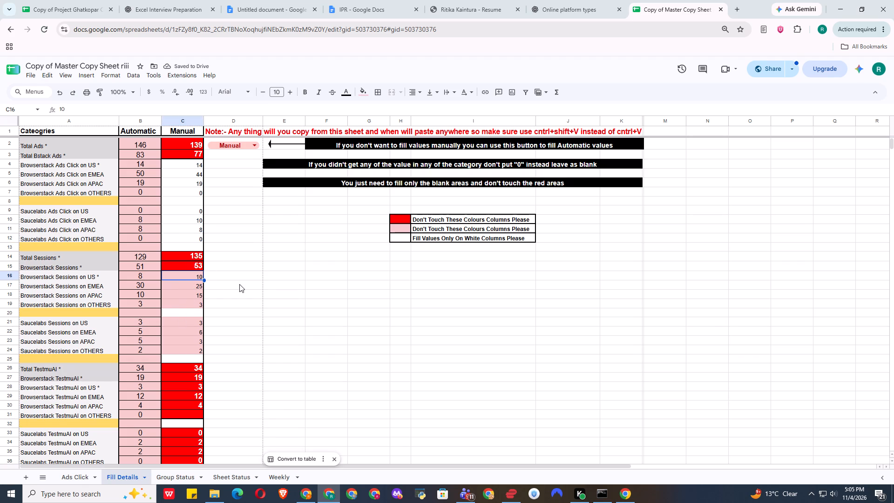
{"action": "key", "text": "1"}
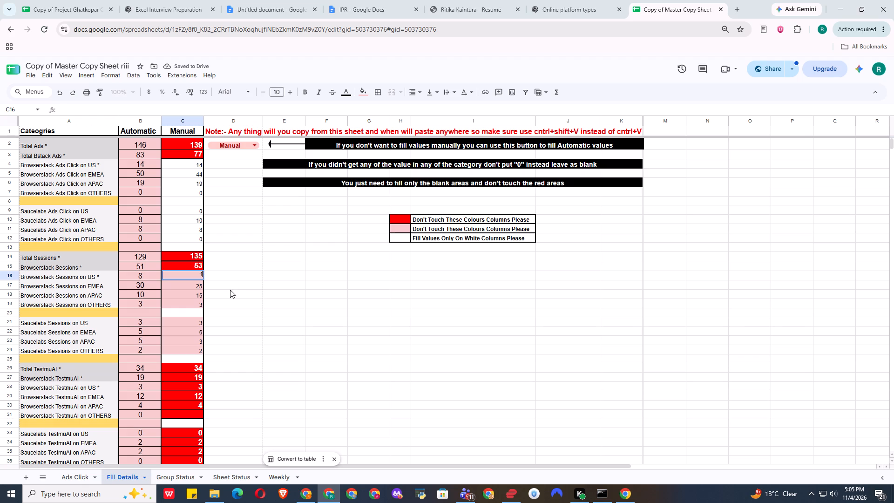
{"action": "key", "text": "1"}
{"action": "left_click", "coordinate": [193, 287]}
{"action": "key", "text": "2"}
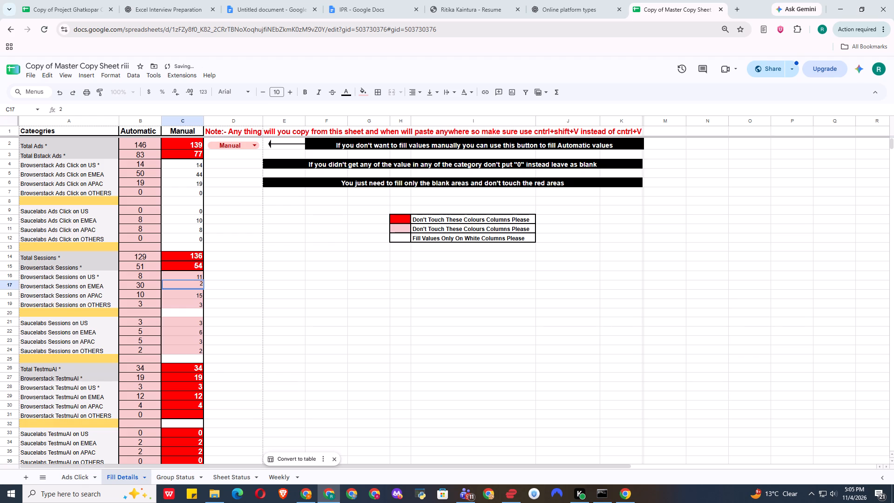
{"action": "key", "text": "3"}
{"action": "left_click", "coordinate": [193, 292]}
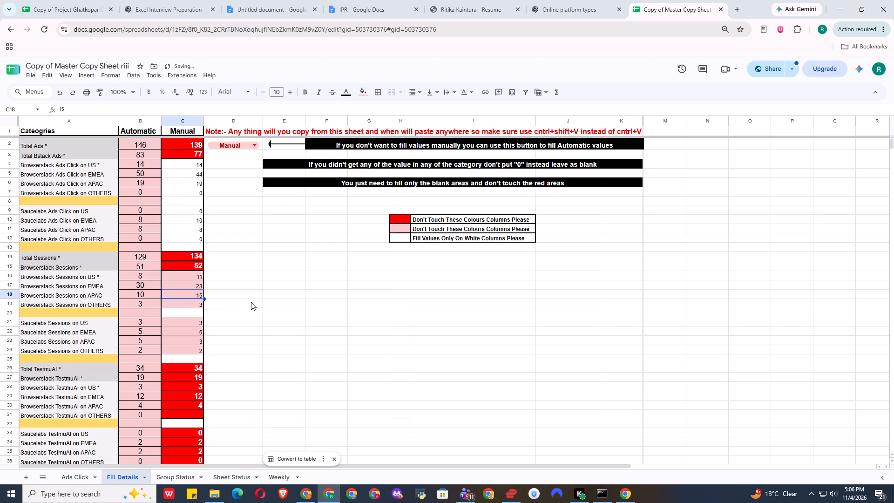
{"action": "type", "text": "13"}
{"action": "left_click", "coordinate": [190, 307]}
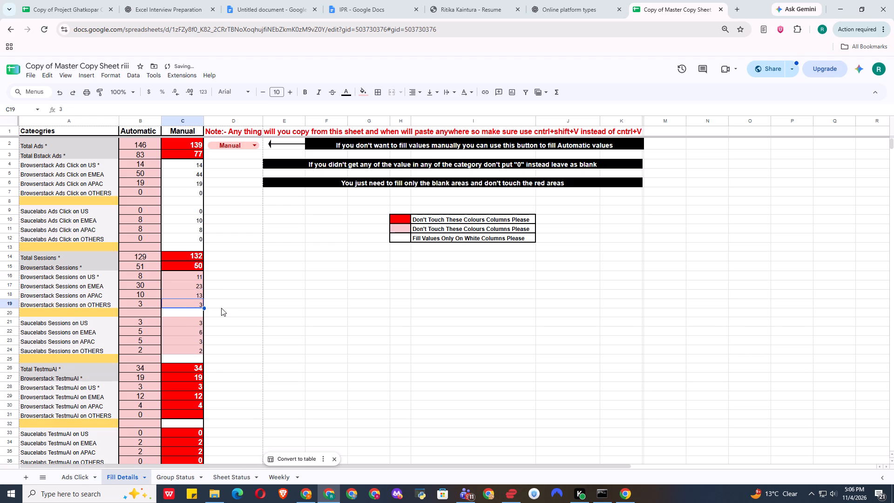
{"action": "key", "text": "4"}
{"action": "left_click", "coordinate": [282, 303]}
{"action": "left_click", "coordinate": [182, 305]}
{"action": "key", "text": "5"}
{"action": "left_click", "coordinate": [254, 314]}
Set the Manual values for Saucelabs Sessions to 5 for EMEA, 5 for APAC, 2 for OTHERS and 4 for US.
{"action": "left_click", "coordinate": [176, 324]}
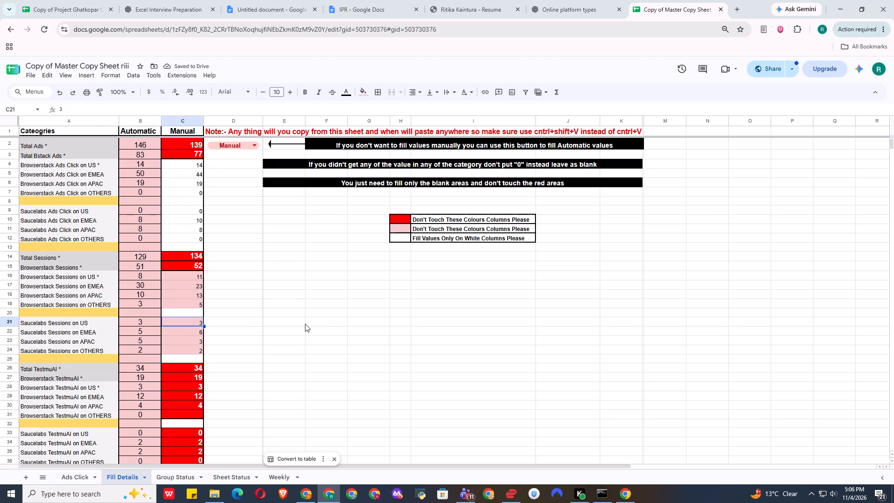
{"action": "left_click", "coordinate": [183, 330]}
{"action": "key", "text": "5"}
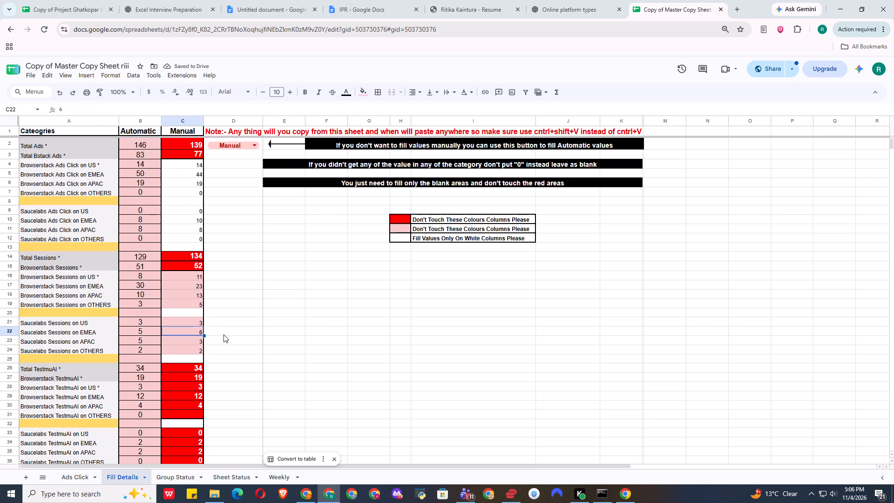
{"action": "left_click", "coordinate": [193, 340]}
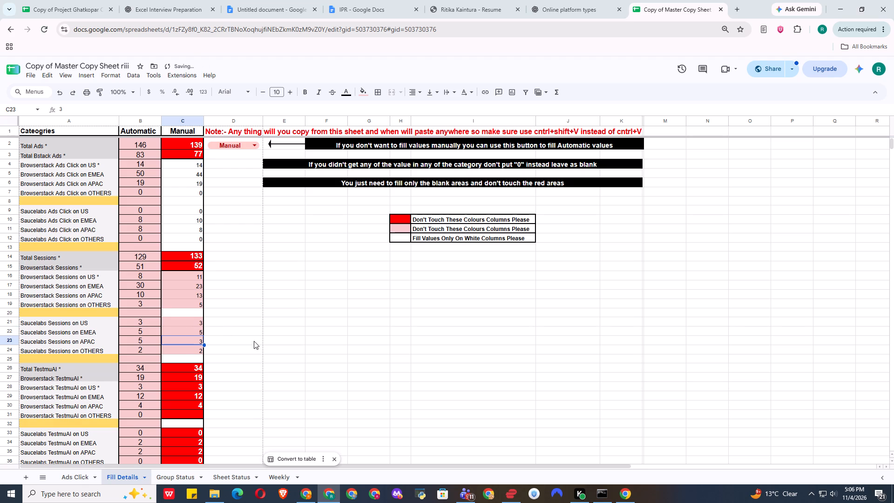
{"action": "key", "text": "5"}
{"action": "left_click", "coordinate": [191, 352]}
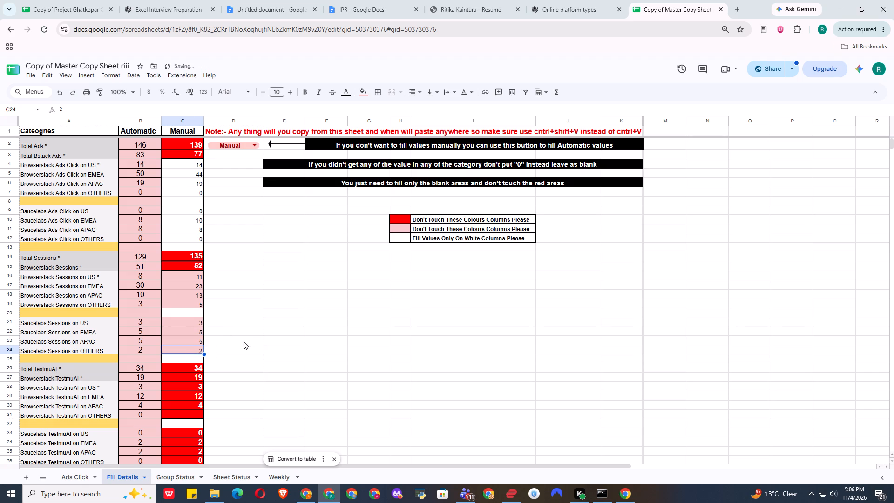
{"action": "key", "text": "3"}
{"action": "left_click", "coordinate": [243, 342]}
{"action": "scroll", "coordinate": [243, 344], "scroll_direction": "down", "scroll_amount": 1}
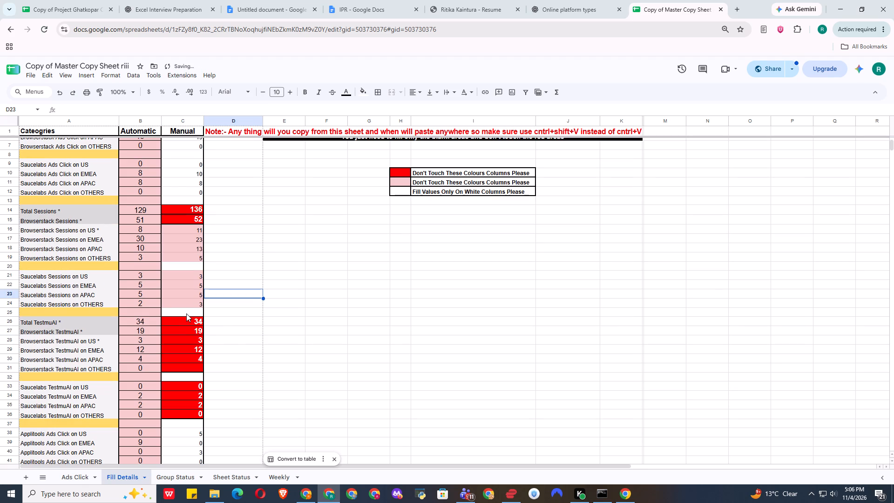
{"action": "left_click", "coordinate": [185, 308]}
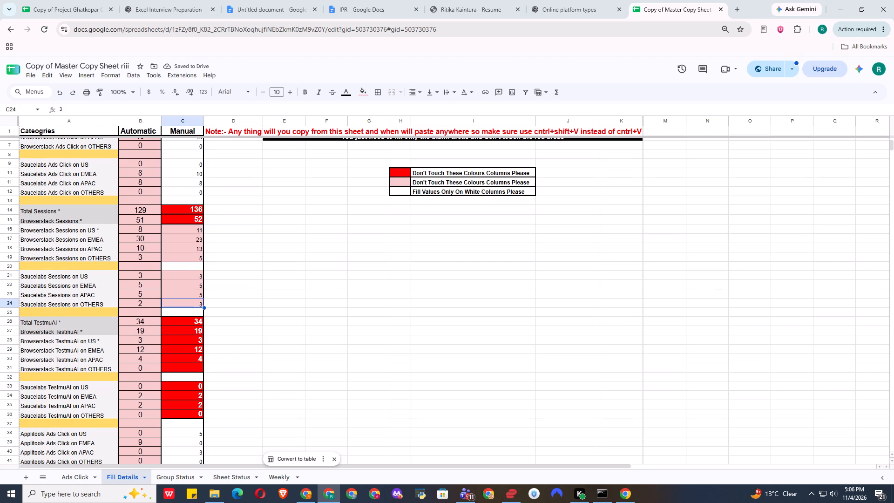
{"action": "key", "text": "2"}
{"action": "left_click", "coordinate": [185, 276]}
{"action": "key", "text": "4"}
{"action": "left_click", "coordinate": [240, 310]}
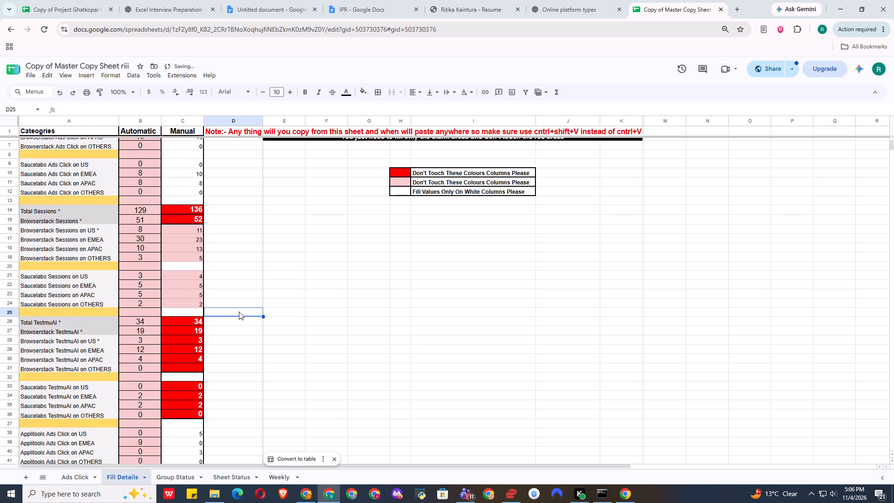
Set the Manual values for Applitools Ads Click to 0 for US, 9 for EMEA and 0 for APAC.
{"action": "scroll", "coordinate": [307, 331], "scroll_direction": "down", "scroll_amount": 1}
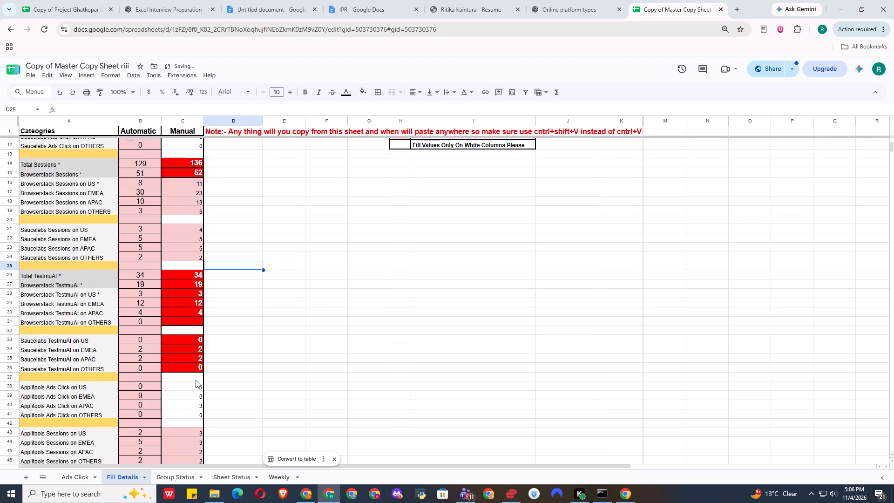
{"action": "scroll", "coordinate": [196, 380], "scroll_direction": "down", "scroll_amount": 1}
{"action": "left_click", "coordinate": [255, 360]}
{"action": "left_click", "coordinate": [191, 344]}
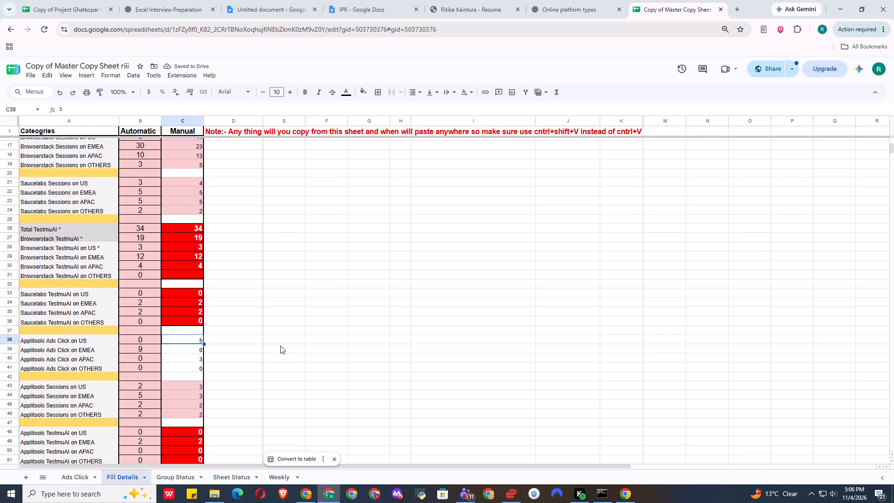
{"action": "key", "text": "0"}
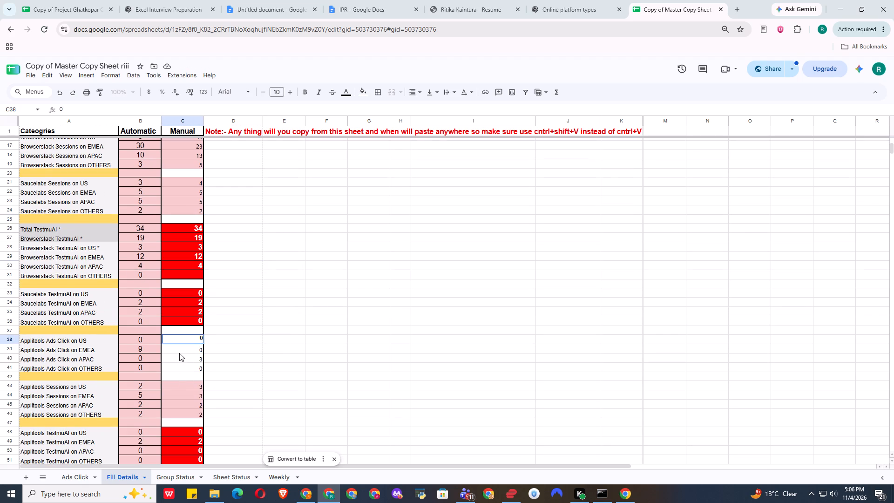
{"action": "left_click", "coordinate": [178, 350]}
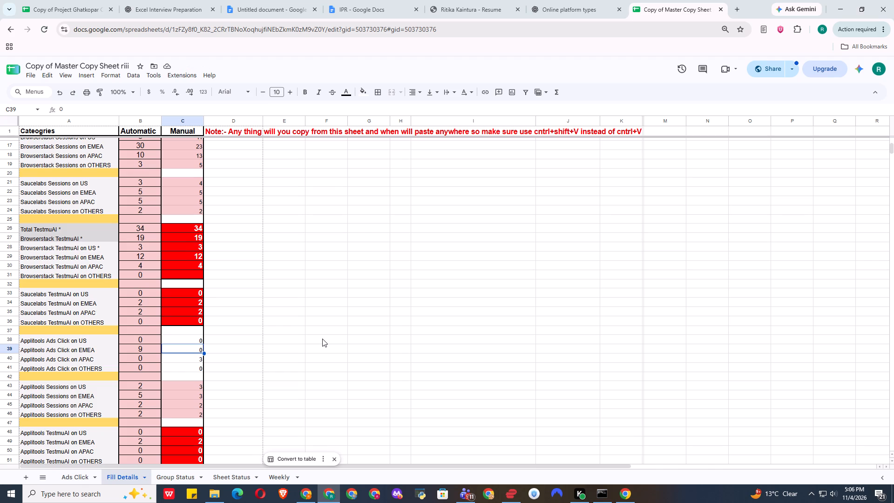
{"action": "key", "text": "9"}
{"action": "left_click", "coordinate": [180, 359]}
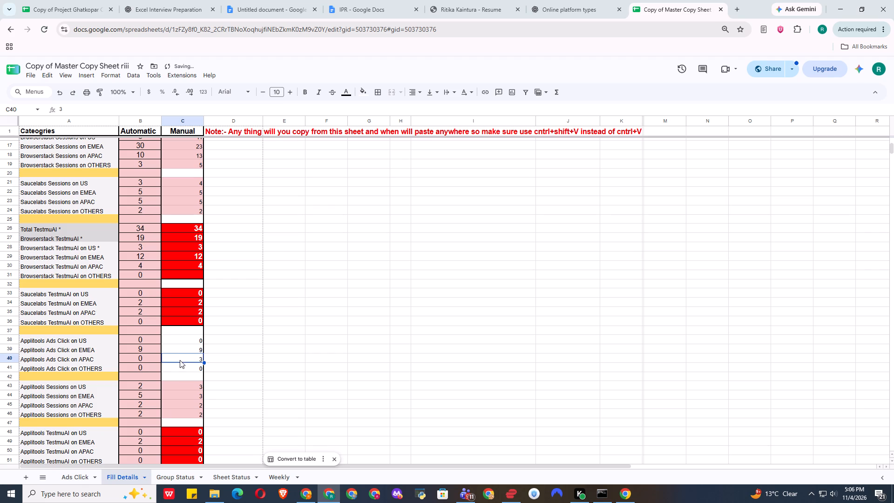
{"action": "key", "text": "0"}
{"action": "left_click", "coordinate": [182, 370]}
Set the Manual values for Applitools Sessions to 2 for US, 5 for EMEA and 3 for APAC.
{"action": "scroll", "coordinate": [271, 367], "scroll_direction": "down", "scroll_amount": 1}
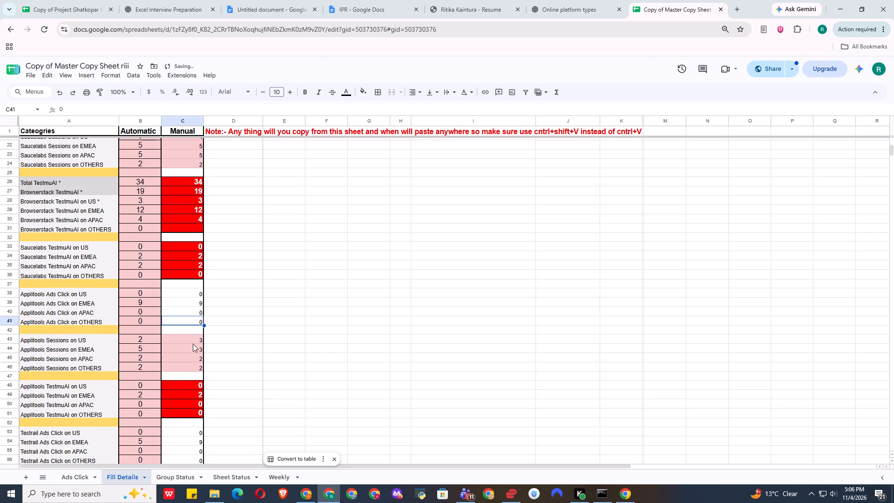
{"action": "left_click", "coordinate": [191, 343]}
{"action": "key", "text": "2"}
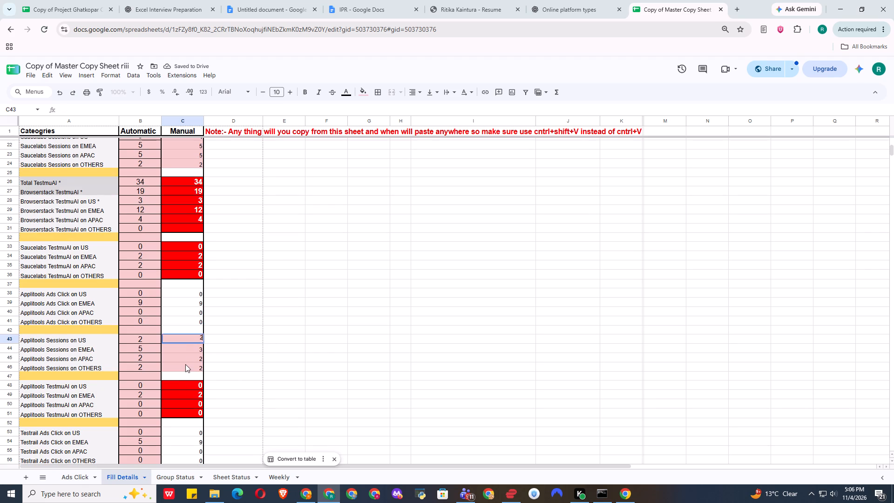
{"action": "left_click", "coordinate": [190, 352]}
{"action": "key", "text": "5"}
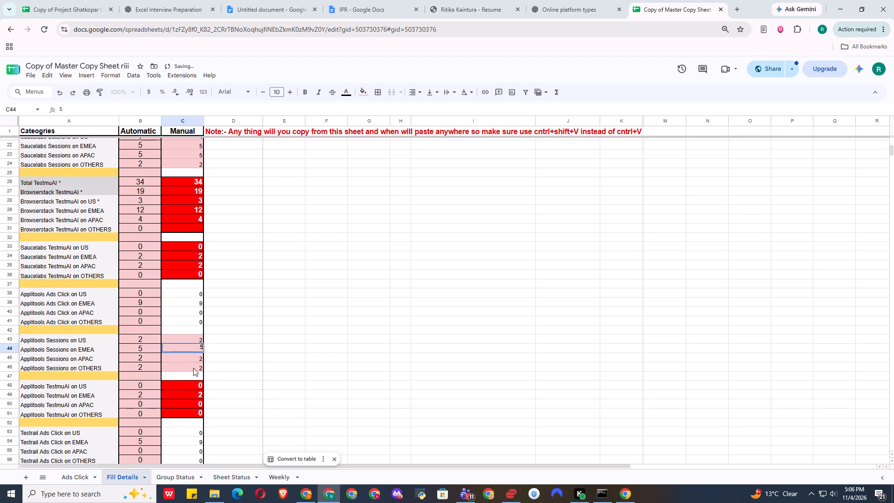
{"action": "left_click", "coordinate": [190, 355]}
{"action": "key", "text": "3"}
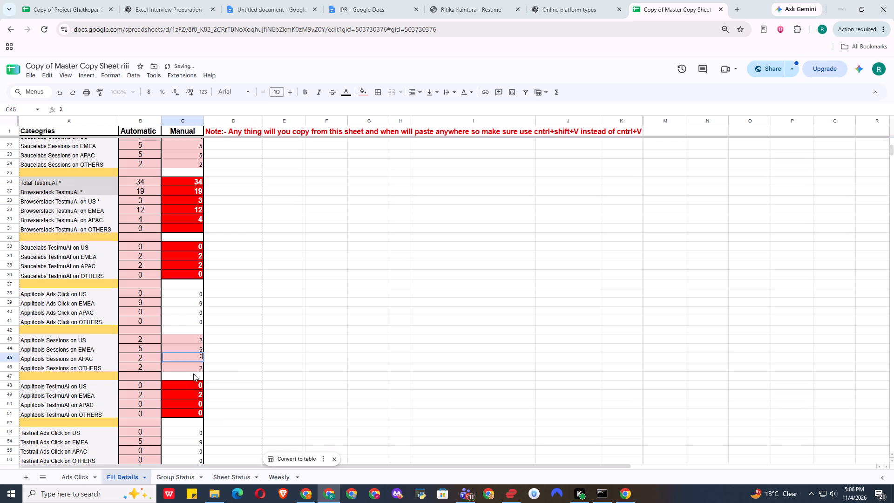
{"action": "left_click", "coordinate": [191, 374]}
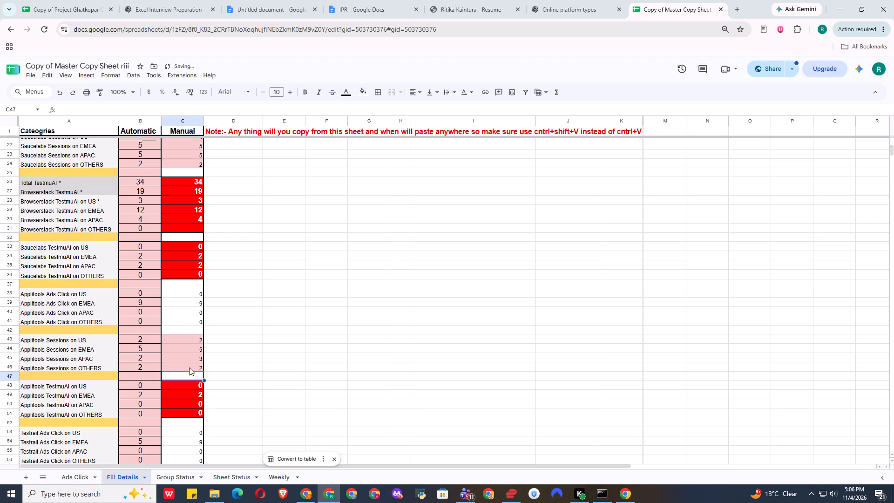
{"action": "left_click", "coordinate": [191, 360]}
{"action": "left_click", "coordinate": [187, 347]}
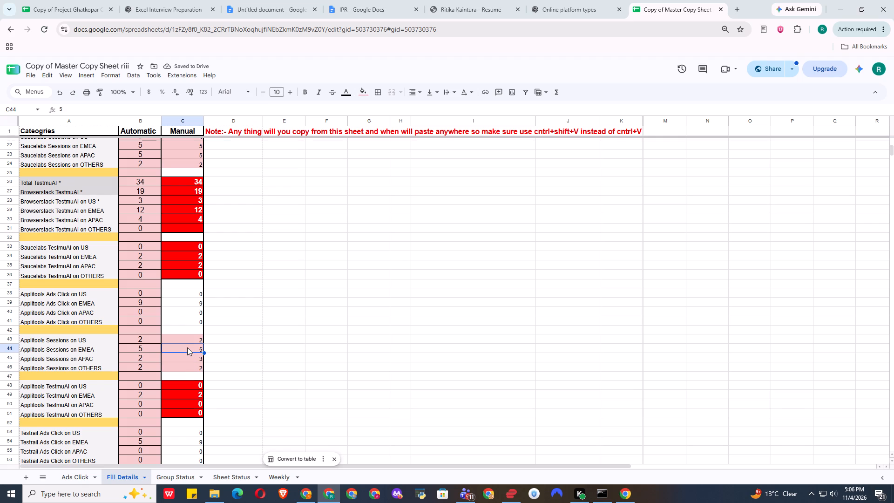
{"action": "left_click", "coordinate": [184, 371]}
Set the Manual values for Testrail Ads Click to 0 for US and 5 for EMEA.
{"action": "scroll", "coordinate": [260, 366], "scroll_direction": "down", "scroll_amount": 1}
{"action": "left_click", "coordinate": [187, 389]}
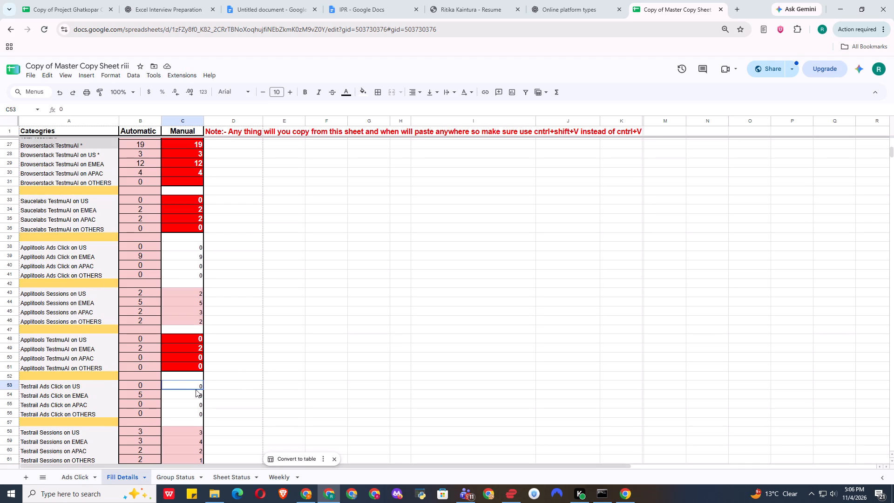
{"action": "key", "text": "0"}
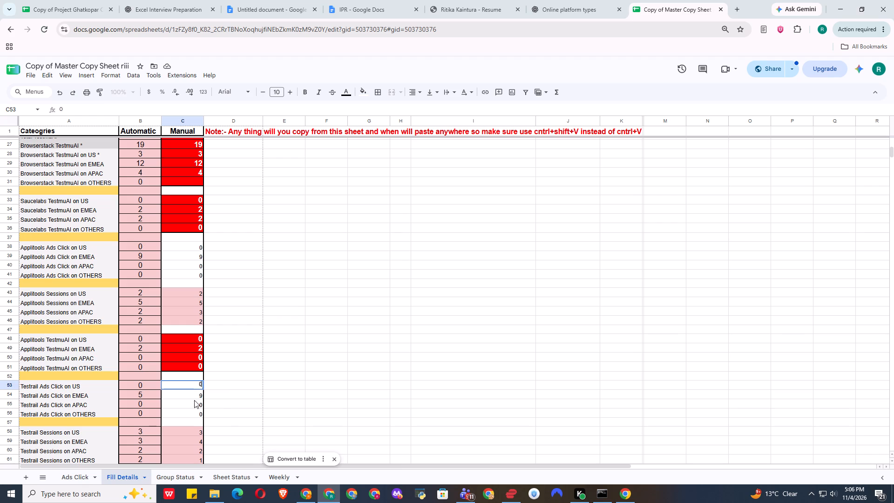
{"action": "left_click", "coordinate": [191, 394]}
{"action": "scroll", "coordinate": [284, 389], "scroll_direction": "down", "scroll_amount": 1}
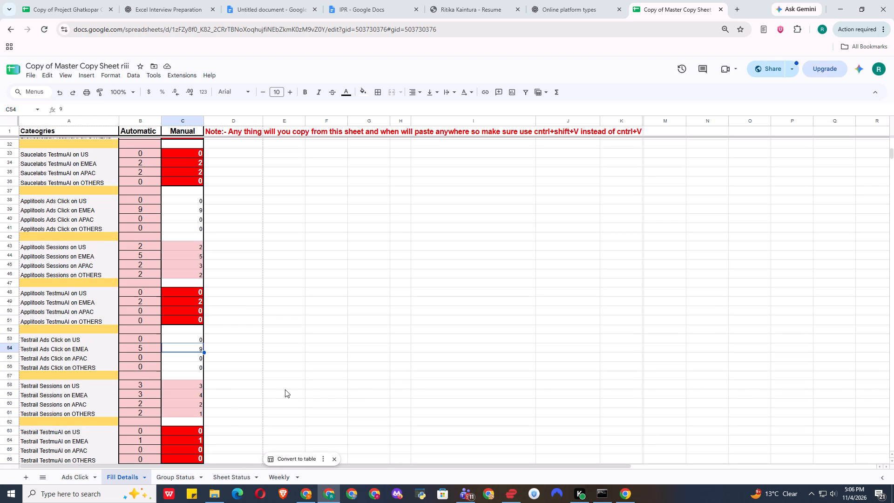
{"action": "key", "text": "5"}
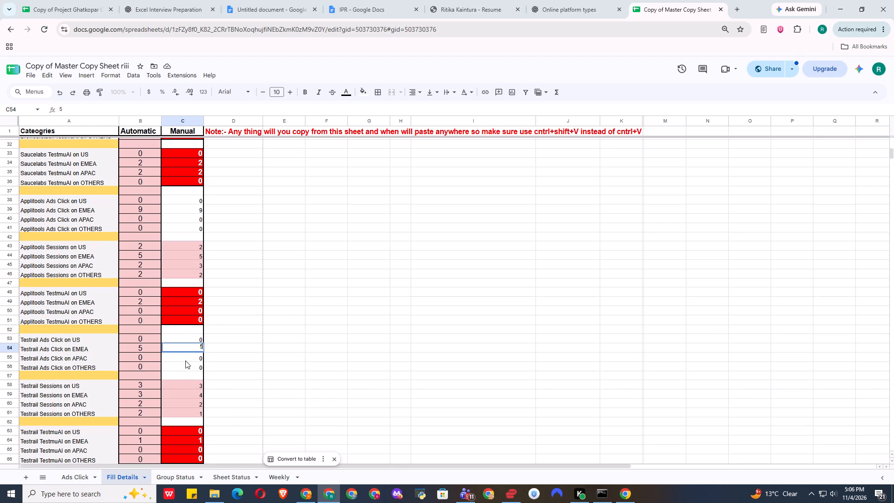
{"action": "left_click", "coordinate": [185, 358]}
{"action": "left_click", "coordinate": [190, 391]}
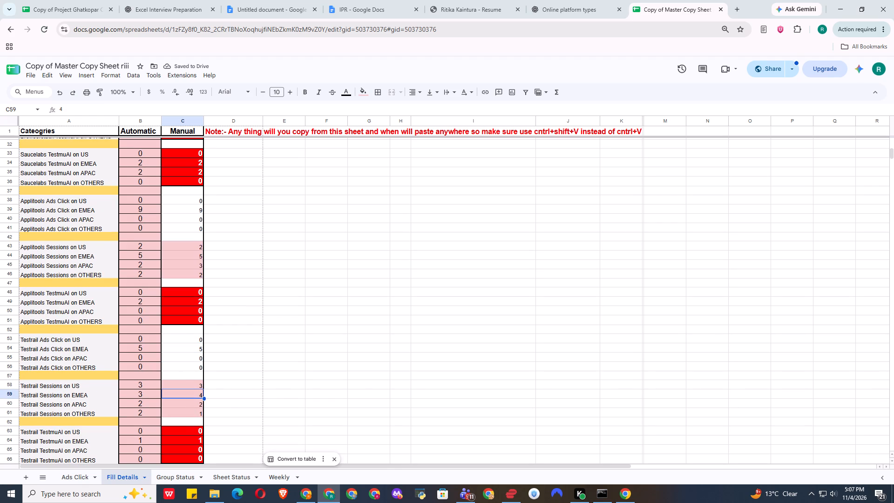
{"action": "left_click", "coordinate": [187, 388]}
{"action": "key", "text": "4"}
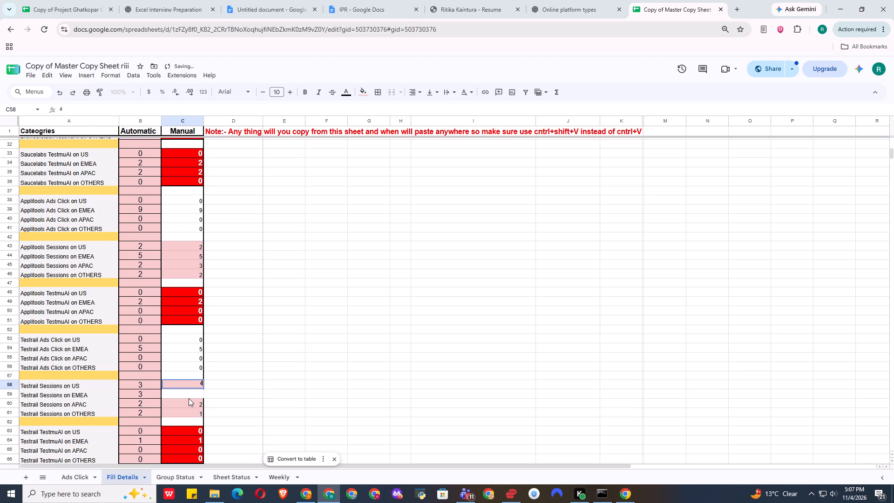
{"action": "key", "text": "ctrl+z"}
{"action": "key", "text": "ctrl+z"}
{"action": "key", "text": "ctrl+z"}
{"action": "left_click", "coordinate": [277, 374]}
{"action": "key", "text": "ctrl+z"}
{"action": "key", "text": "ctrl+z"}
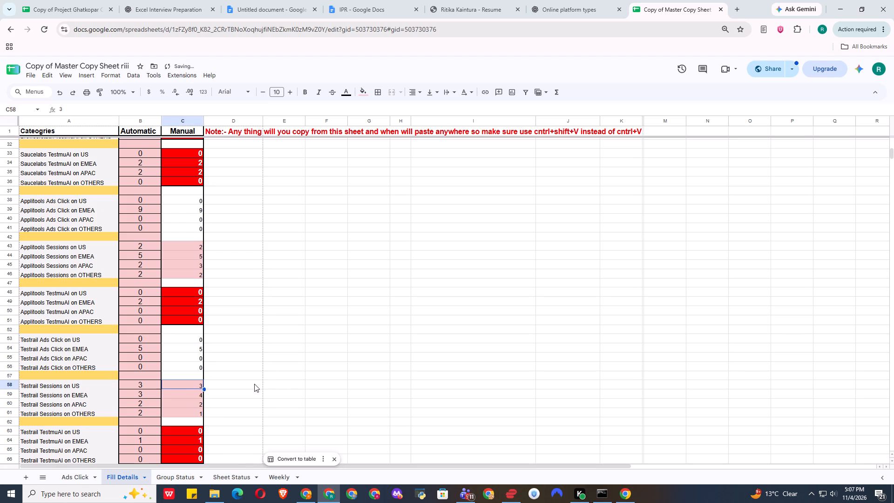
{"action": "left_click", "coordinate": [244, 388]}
Set the Manual values for Testrail Sessions to 3 for EMEA and 1 for OTHERS.
{"action": "left_click", "coordinate": [188, 385]}
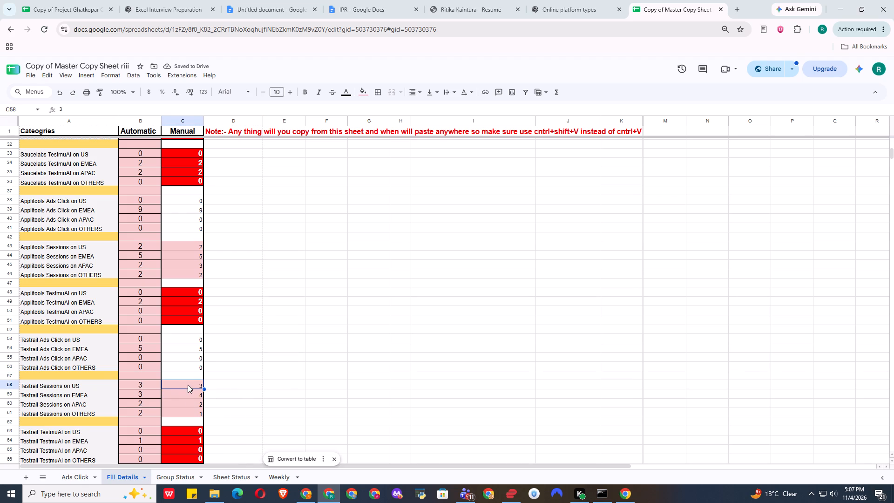
{"action": "left_click", "coordinate": [187, 395]}
{"action": "key", "text": "3"}
{"action": "left_click", "coordinate": [190, 412]}
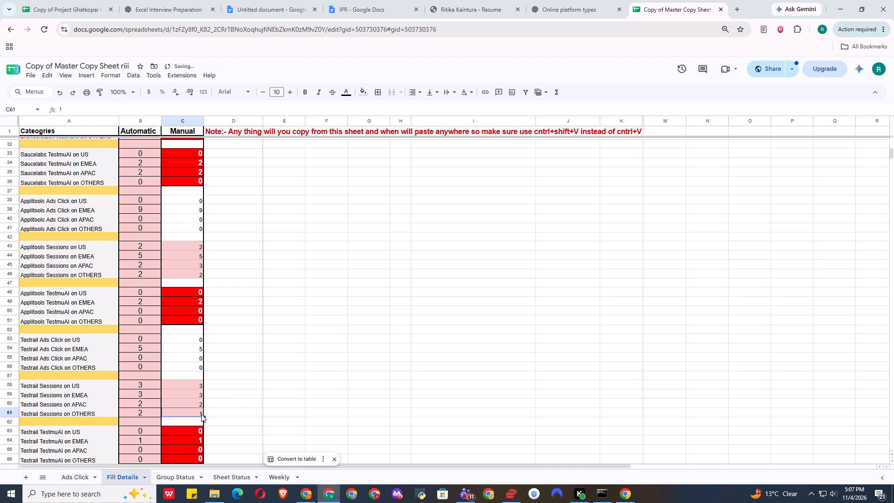
{"action": "key", "text": "2"}
{"action": "left_click", "coordinate": [231, 409]}
{"action": "scroll", "coordinate": [232, 409], "scroll_direction": "down", "scroll_amount": 2}
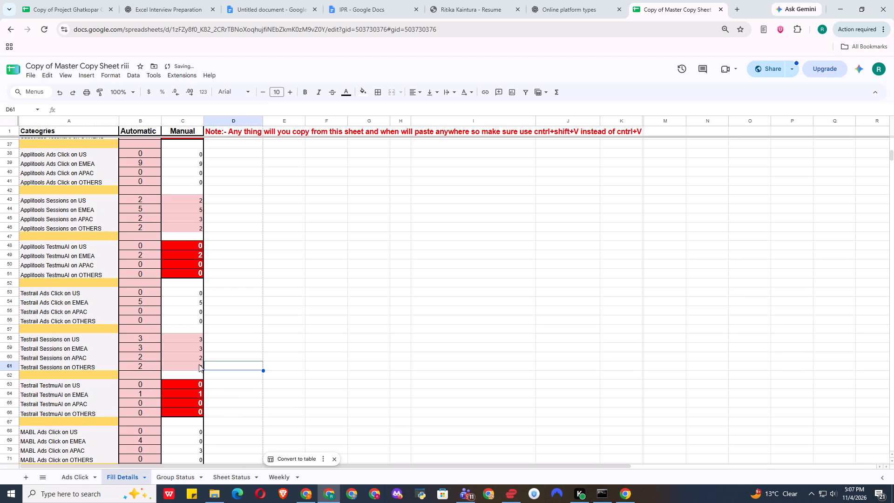
{"action": "left_click", "coordinate": [187, 309]}
{"action": "left_click", "coordinate": [188, 321]}
{"action": "key", "text": "1"}
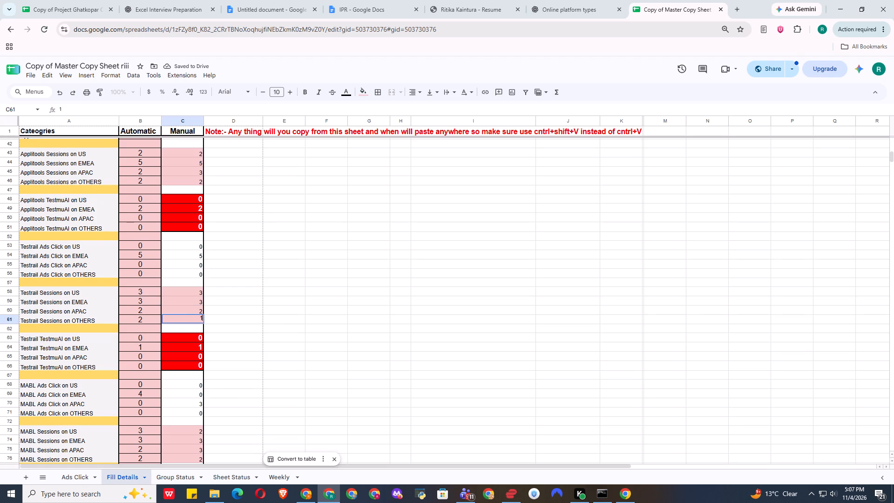
{"action": "left_click", "coordinate": [183, 312]}
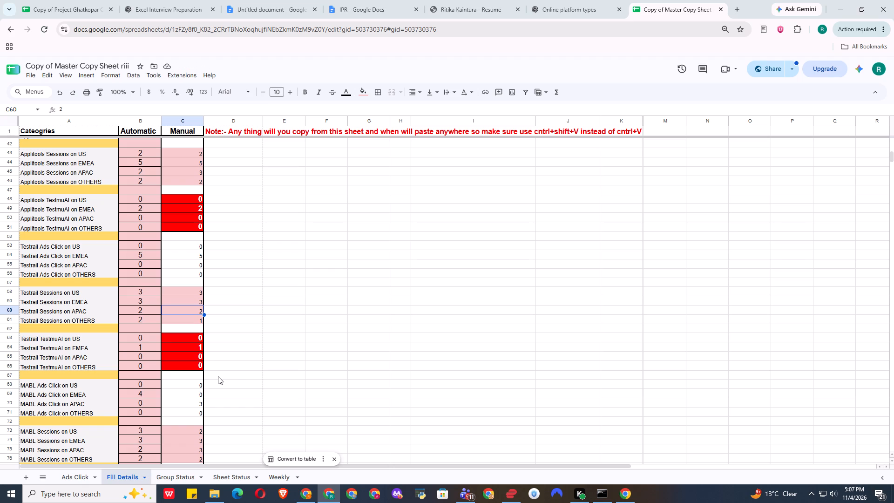
Set the Manual values for MABL Ads Click to 6 for EMEA and 0 for APAC.
{"action": "scroll", "coordinate": [218, 376], "scroll_direction": "down", "scroll_amount": 2}
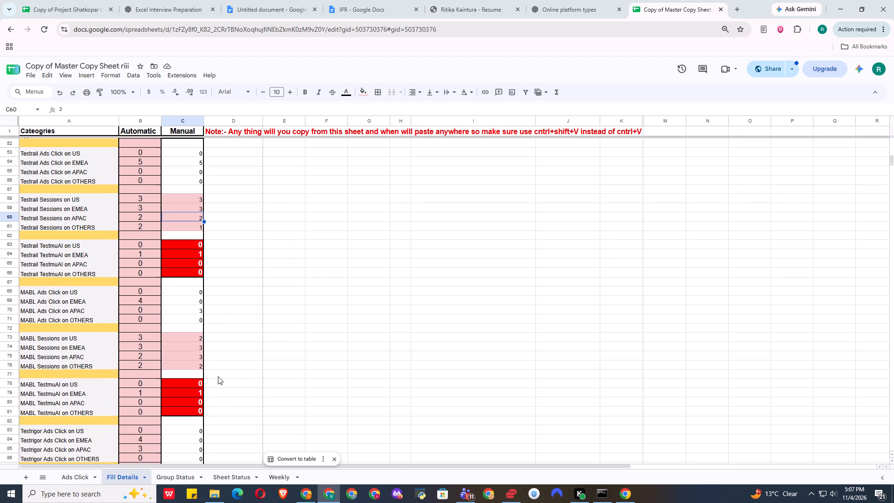
{"action": "left_click", "coordinate": [189, 301]}
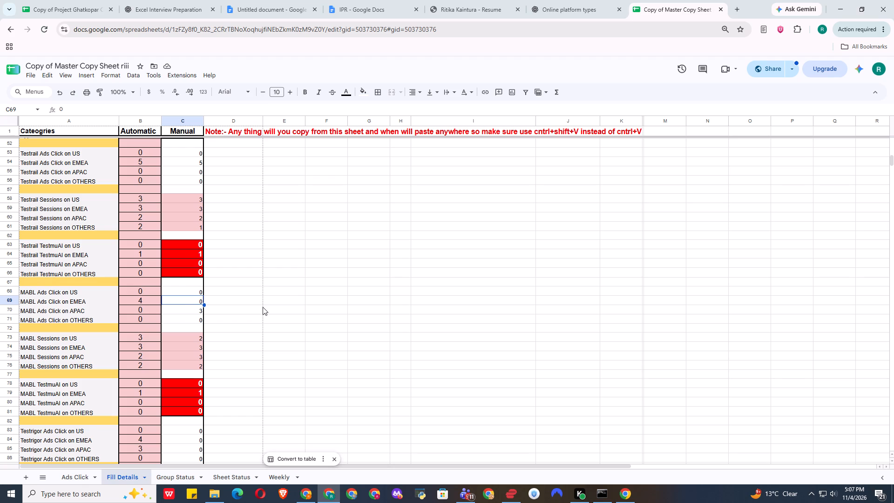
{"action": "key", "text": "5"}
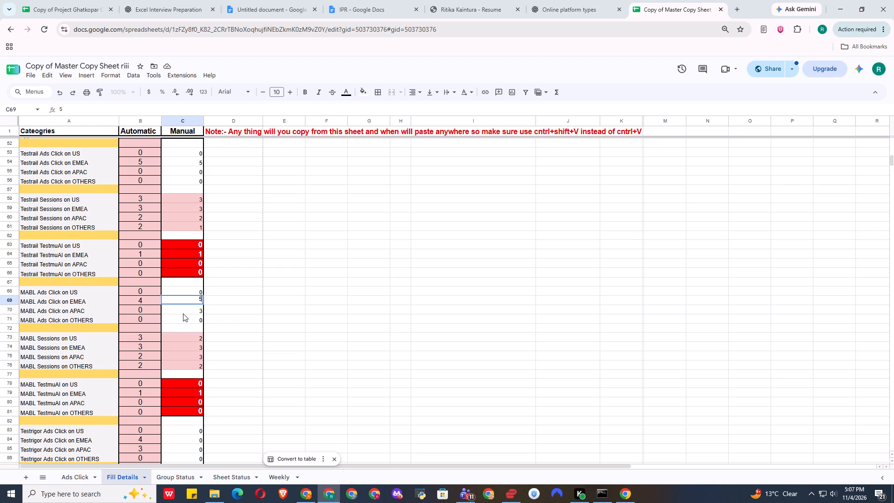
{"action": "key", "text": "BackSpace"}
{"action": "key", "text": "6"}
{"action": "left_click", "coordinate": [184, 311]}
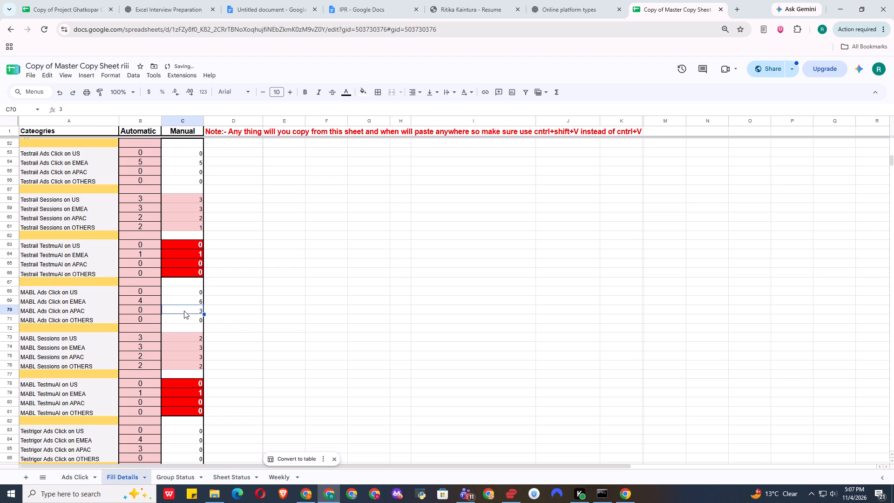
{"action": "key", "text": "0"}
{"action": "left_click", "coordinate": [256, 334]}
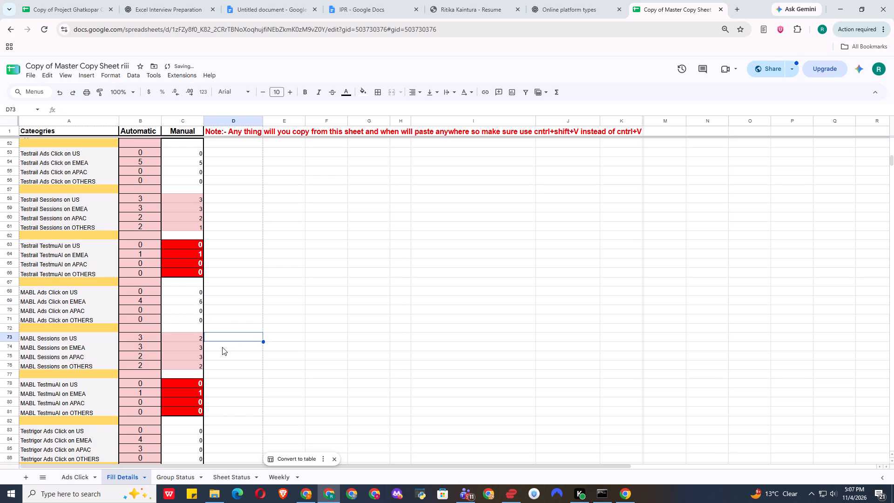
Set the Manual values for MABL Sessions to 3 for US, 2 for EMEA and 2 for APAC.
{"action": "left_click", "coordinate": [190, 342]}
{"action": "scroll", "coordinate": [264, 348], "scroll_direction": "up", "scroll_amount": 3}
{"action": "scroll", "coordinate": [264, 348], "scroll_direction": "down", "scroll_amount": 1}
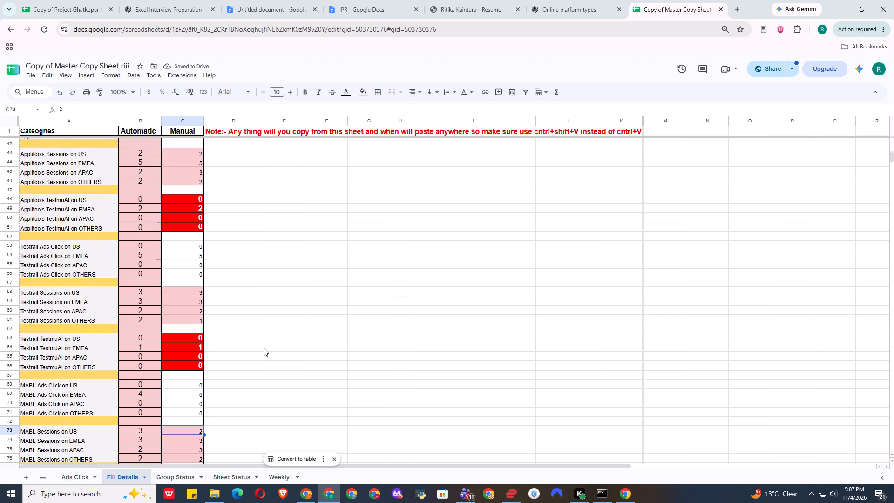
{"action": "scroll", "coordinate": [264, 348], "scroll_direction": "down", "scroll_amount": 2}
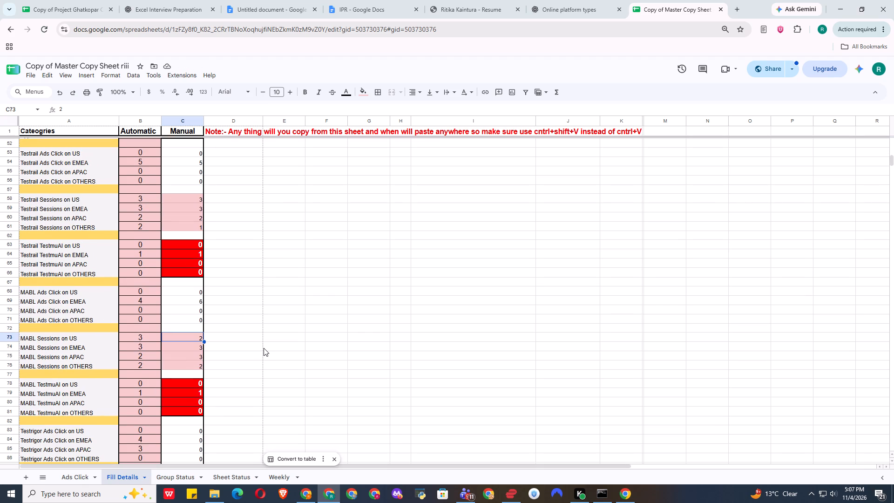
{"action": "left_click", "coordinate": [264, 348]}
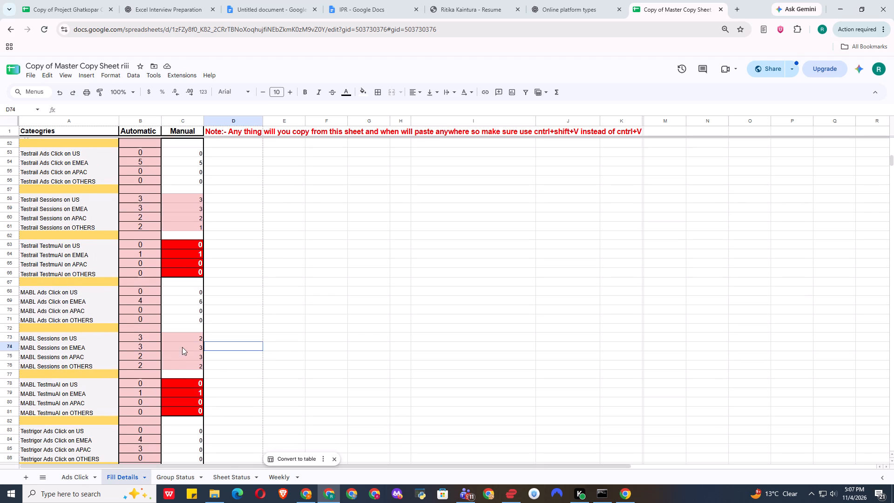
{"action": "left_click", "coordinate": [188, 336]}
{"action": "key", "text": "3"}
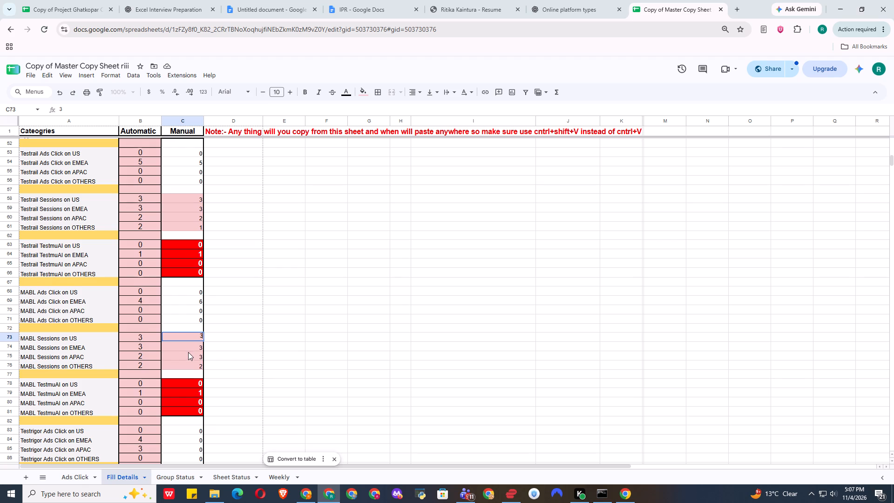
{"action": "left_click", "coordinate": [185, 345]}
{"action": "left_click", "coordinate": [186, 357]}
{"action": "left_click", "coordinate": [183, 345]}
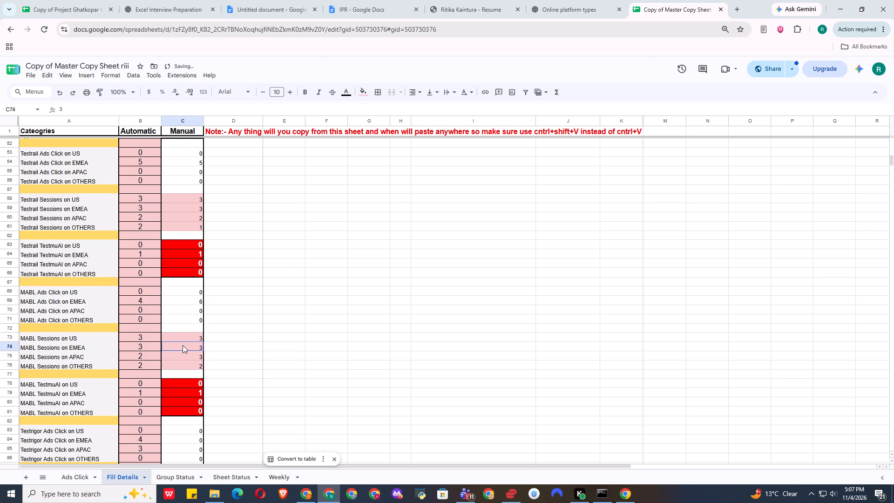
{"action": "key", "text": "2"}
{"action": "left_click", "coordinate": [186, 361]}
{"action": "key", "text": "2"}
{"action": "left_click", "coordinate": [193, 372]}
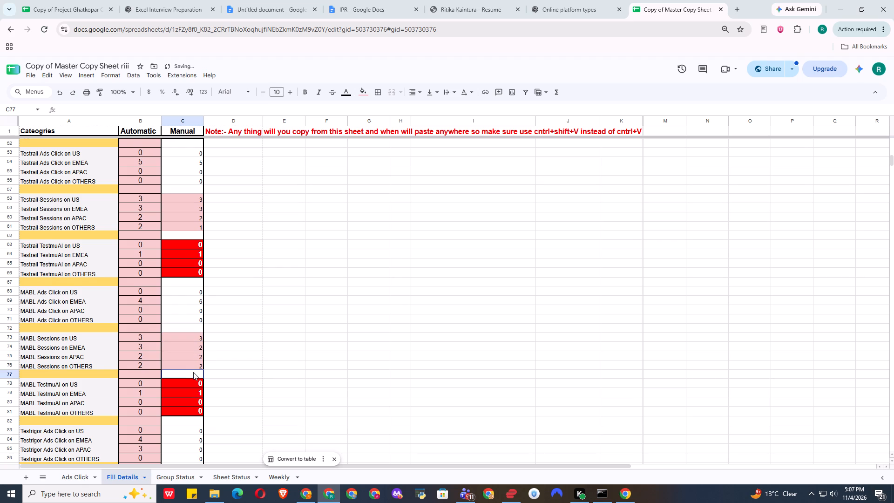
{"action": "left_click", "coordinate": [251, 372]}
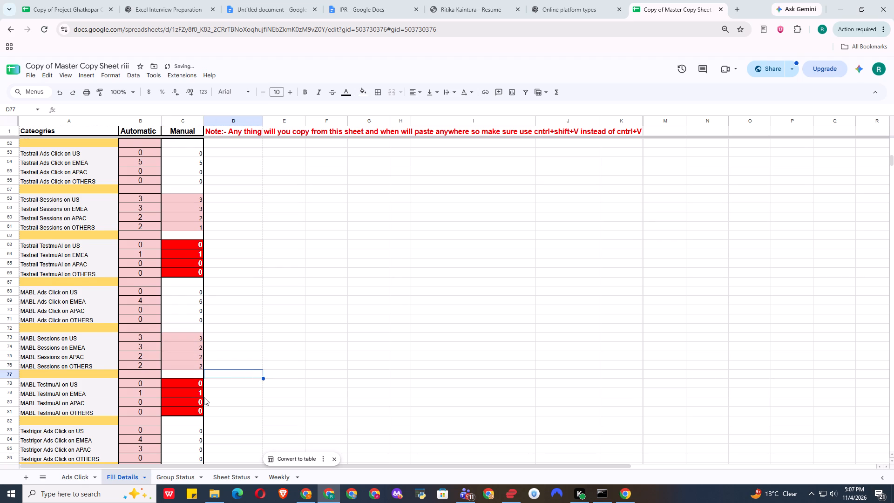
Set the Manual values for Testrigor Ads Click to 4 for EMEA and 3 for APAC.
{"action": "scroll", "coordinate": [204, 397], "scroll_direction": "down", "scroll_amount": 3}
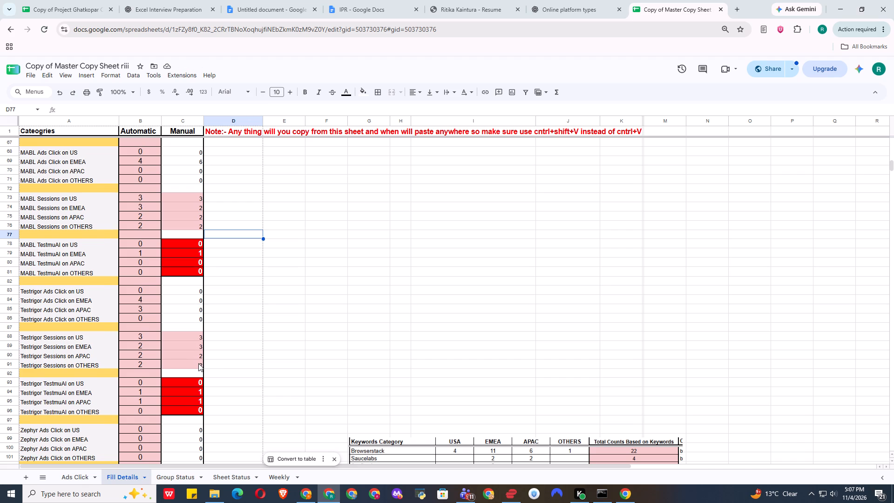
{"action": "left_click", "coordinate": [247, 361]}
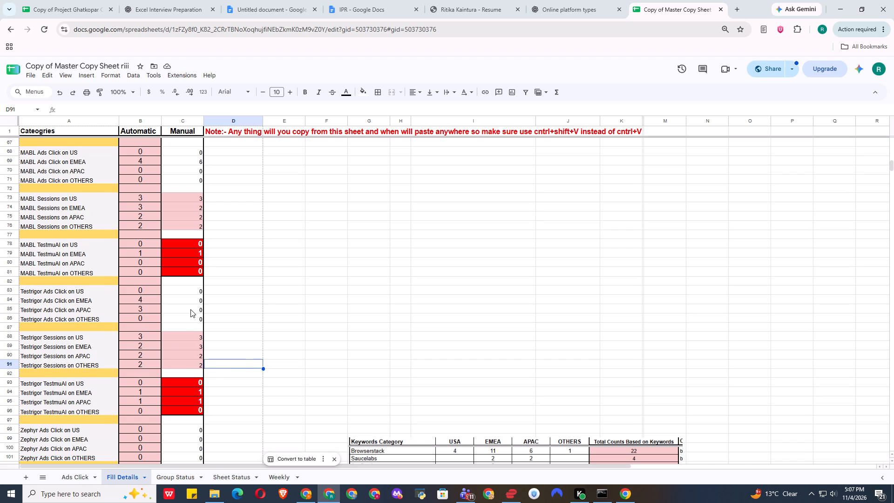
{"action": "left_click", "coordinate": [190, 304]}
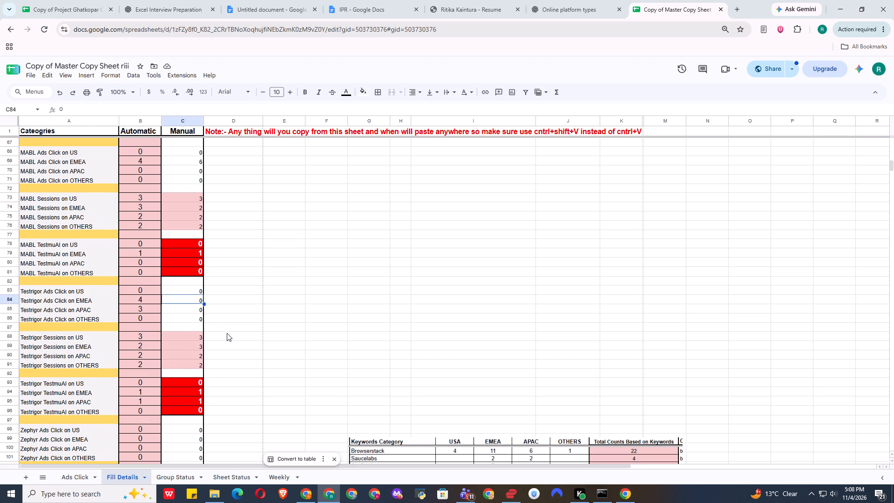
{"action": "key", "text": "4"}
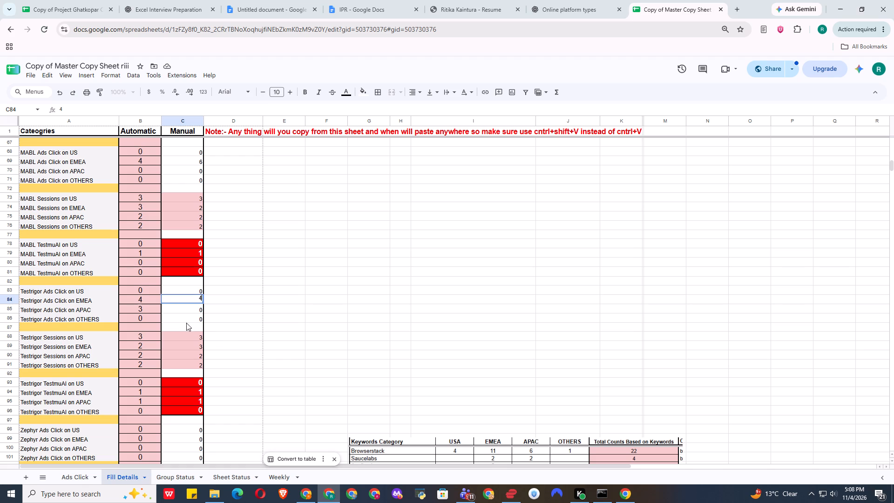
{"action": "left_click", "coordinate": [183, 312]}
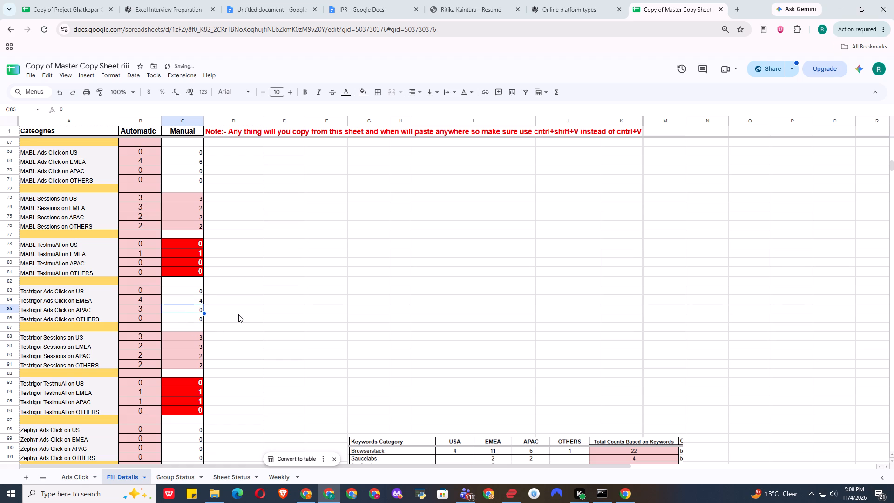
{"action": "key", "text": "3"}
Set the Manual values for Testrigor Sessions to 2 for US and 3 for APAC.
{"action": "left_click", "coordinate": [184, 344]}
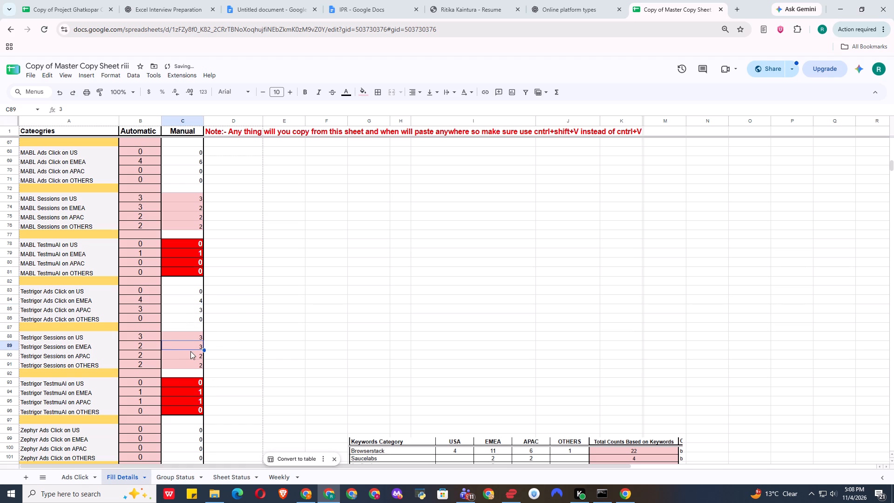
{"action": "left_click", "coordinate": [190, 351]}
{"action": "left_click", "coordinate": [192, 336]}
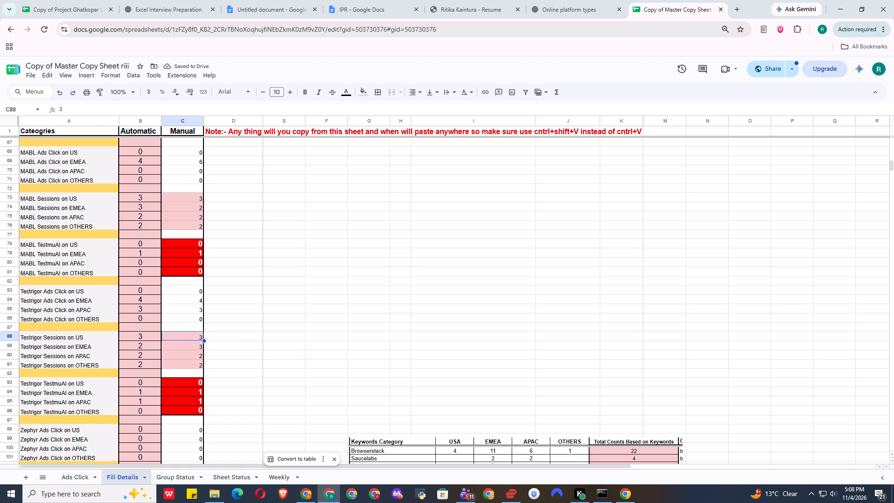
{"action": "key", "text": "2"}
{"action": "left_click", "coordinate": [193, 356]}
{"action": "key", "text": "3"}
{"action": "left_click", "coordinate": [193, 370]}
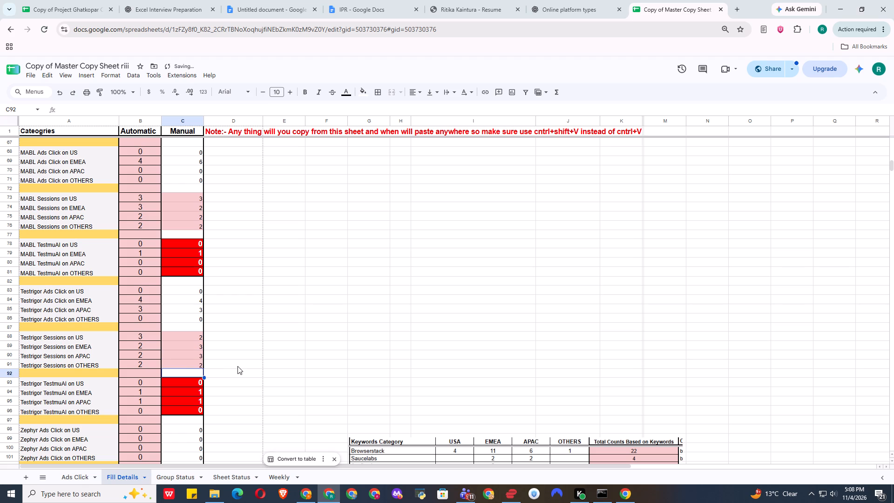
Set the Manual values for Zephyr Sessions to 3 for US, 1 for APAC and 1 for OTHERS.
{"action": "scroll", "coordinate": [237, 367], "scroll_direction": "down", "scroll_amount": 2}
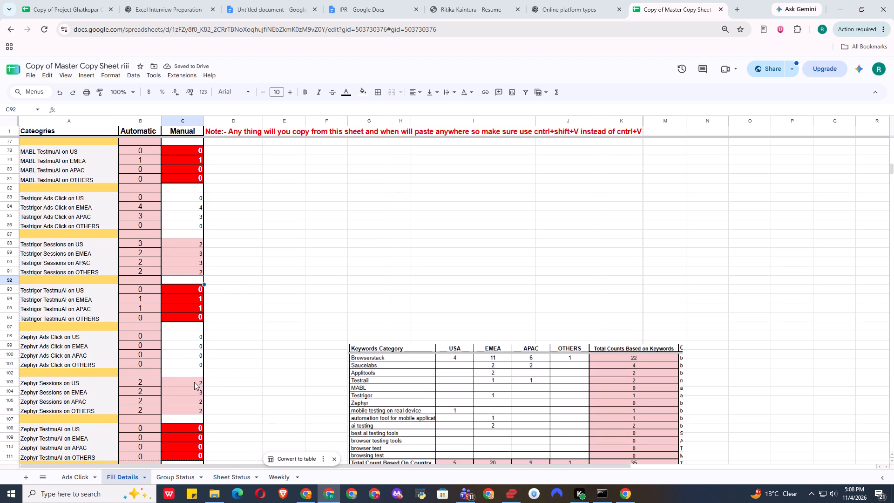
{"action": "left_click", "coordinate": [194, 382]}
{"action": "left_click", "coordinate": [194, 393]}
{"action": "left_click", "coordinate": [192, 405]}
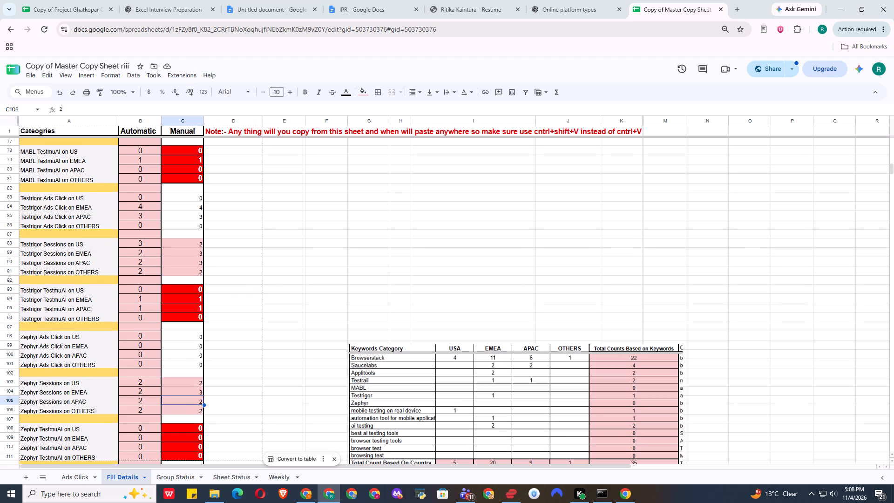
{"action": "left_click", "coordinate": [189, 397]}
{"action": "left_click", "coordinate": [189, 382]}
{"action": "key", "text": "3"}
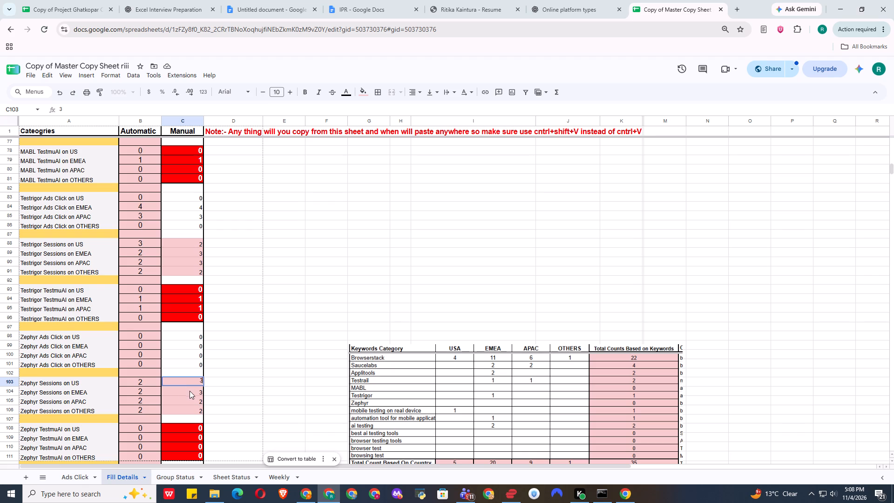
{"action": "left_click", "coordinate": [189, 390]}
{"action": "left_click", "coordinate": [192, 403]}
{"action": "key", "text": "1"}
{"action": "left_click", "coordinate": [193, 407]}
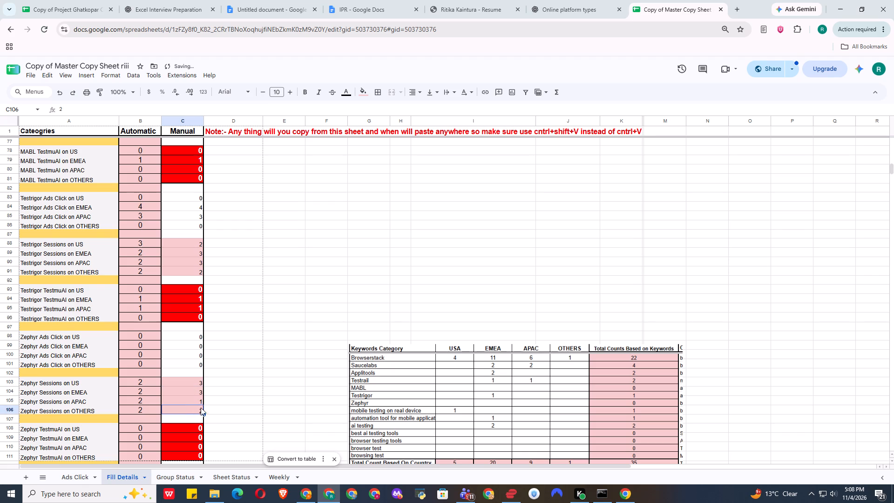
{"action": "key", "text": "1"}
{"action": "left_click", "coordinate": [237, 399]}
Set the Manual values for App Automate Ads Click to 8 and App Automate Sessions to 5.
{"action": "scroll", "coordinate": [238, 398], "scroll_direction": "down", "scroll_amount": 2}
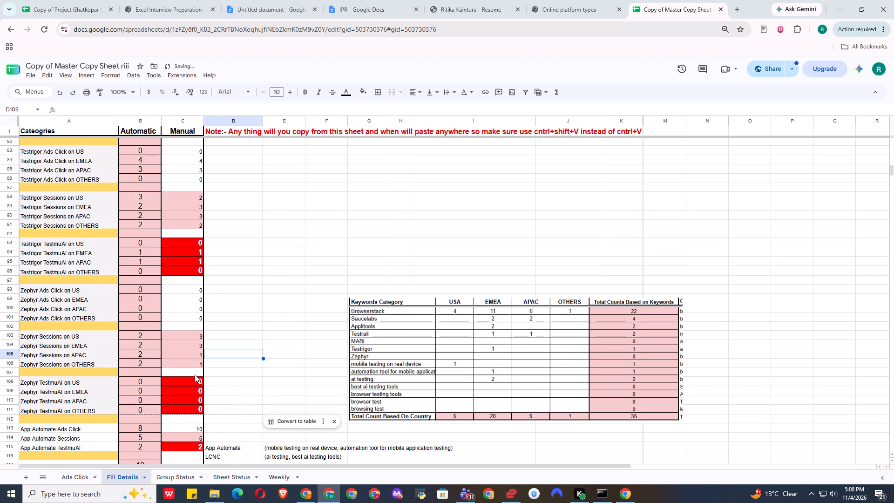
{"action": "scroll", "coordinate": [195, 378], "scroll_direction": "down", "scroll_amount": 1}
{"action": "left_click", "coordinate": [190, 340]}
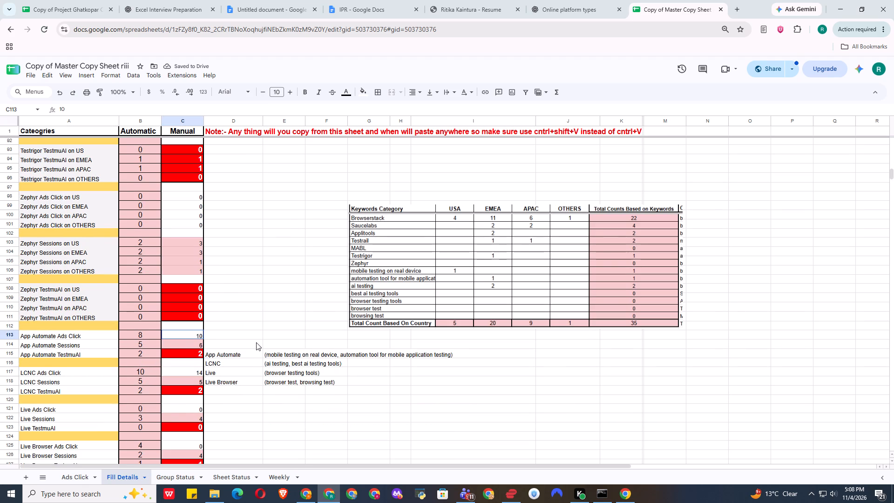
{"action": "key", "text": "8"}
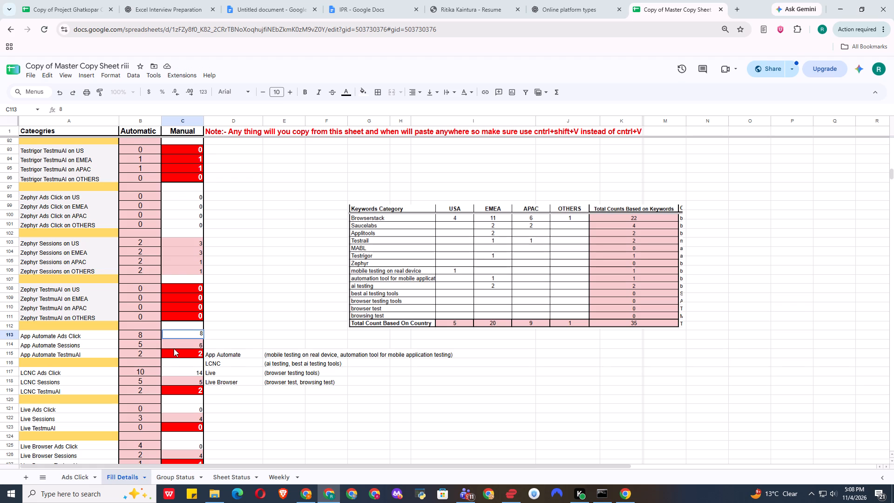
{"action": "left_click", "coordinate": [174, 348]}
{"action": "key", "text": "5"}
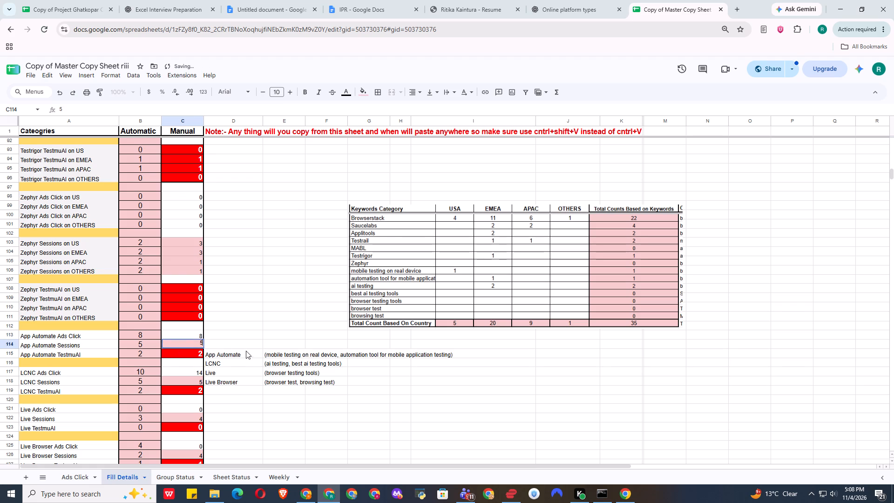
{"action": "left_click", "coordinate": [244, 352]}
Set the Manual values for LCNC Ads Click to 11 and LCNC Sessions to 4.
{"action": "left_click", "coordinate": [185, 375]}
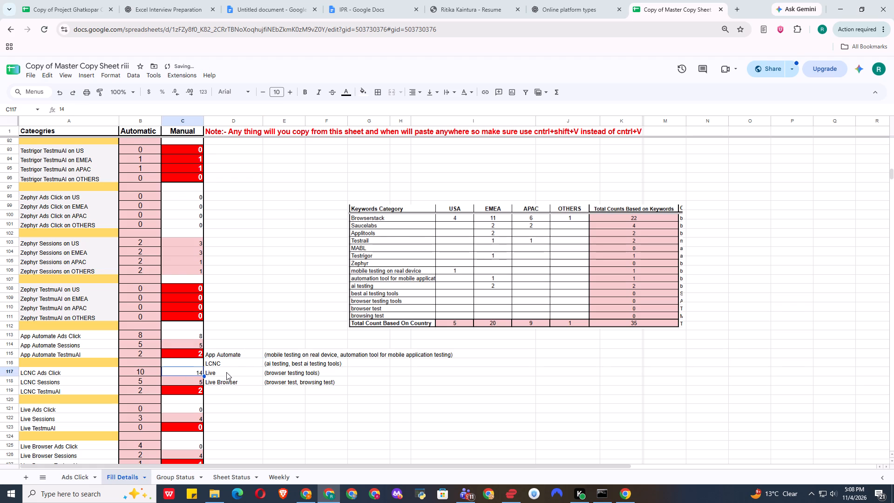
{"action": "type", "text": "11"}
{"action": "left_click", "coordinate": [227, 372]}
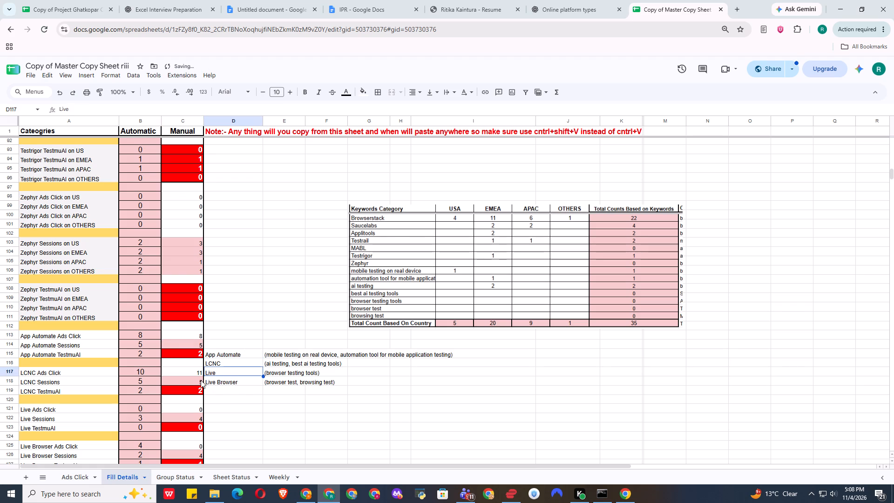
{"action": "left_click", "coordinate": [192, 383]}
{"action": "key", "text": "4"}
{"action": "left_click", "coordinate": [241, 380]}
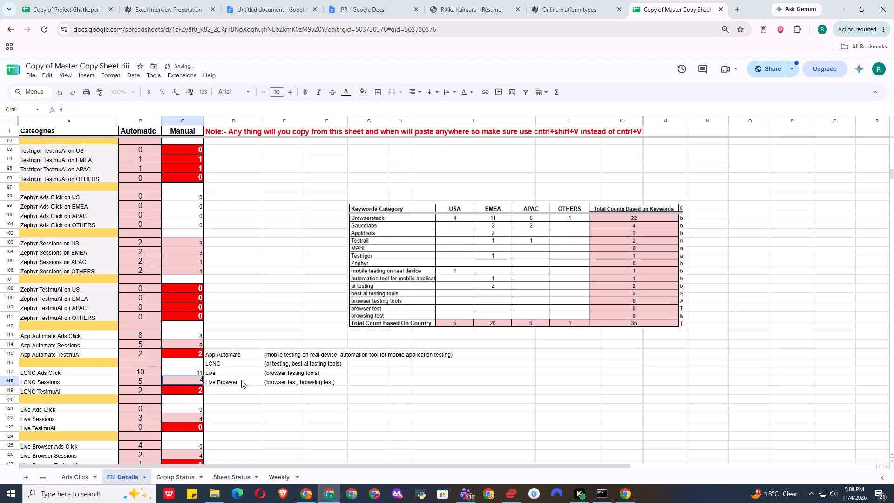
Set the Manual value for Live Sessions to 2.
{"action": "left_click", "coordinate": [193, 411]}
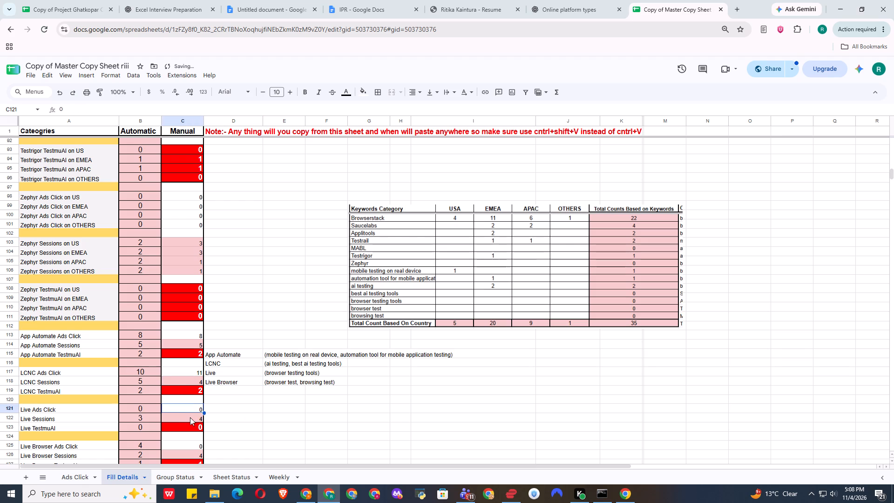
{"action": "left_click", "coordinate": [188, 418]}
{"action": "key", "text": "2"}
{"action": "left_click", "coordinate": [274, 408]}
Set the Manual values for Live Browser Sessions to 3 and Live Browser Ads Click to 5.
{"action": "scroll", "coordinate": [250, 418], "scroll_direction": "down", "scroll_amount": 1}
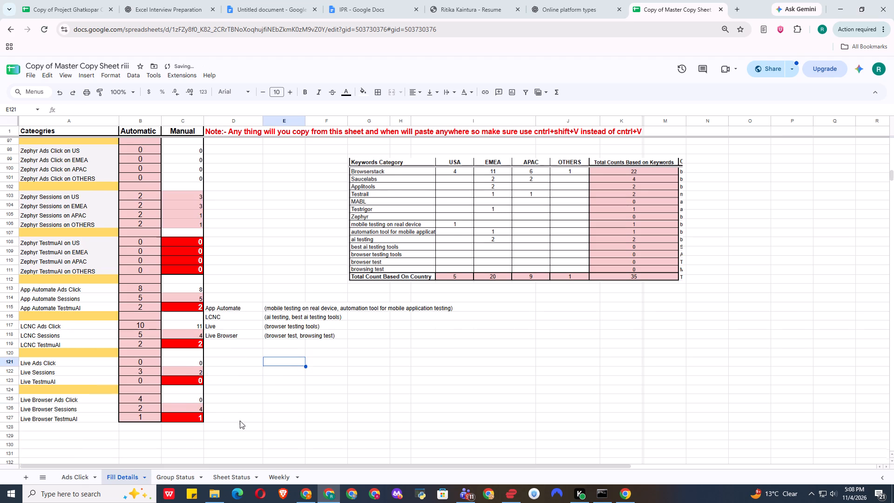
{"action": "scroll", "coordinate": [240, 421], "scroll_direction": "down", "scroll_amount": 1}
{"action": "left_click", "coordinate": [191, 360]}
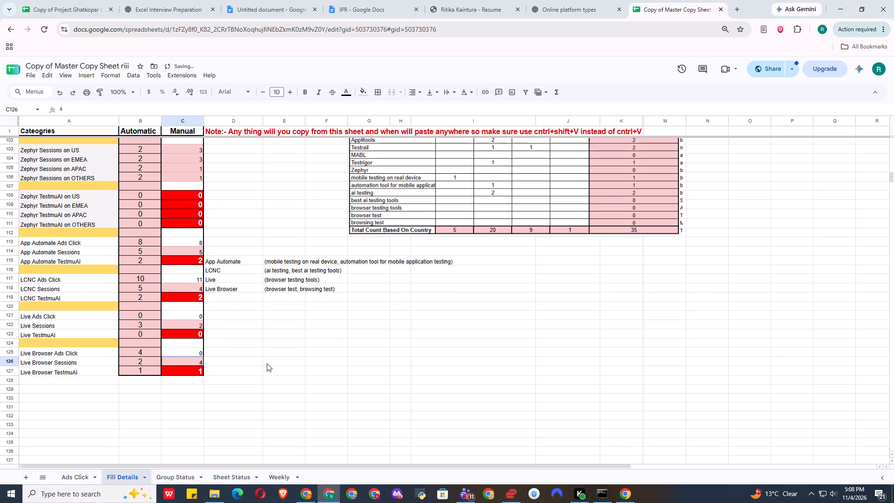
{"action": "key", "text": "3"}
{"action": "left_click", "coordinate": [190, 354]}
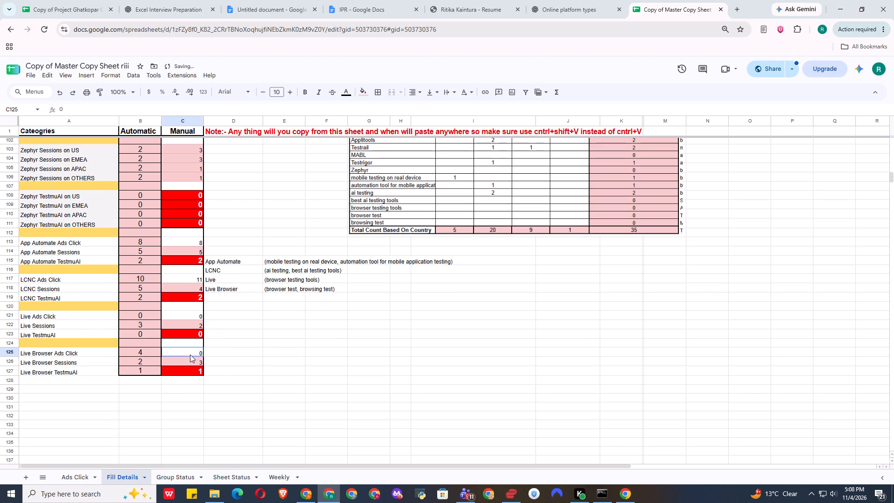
{"action": "key", "text": "4"}
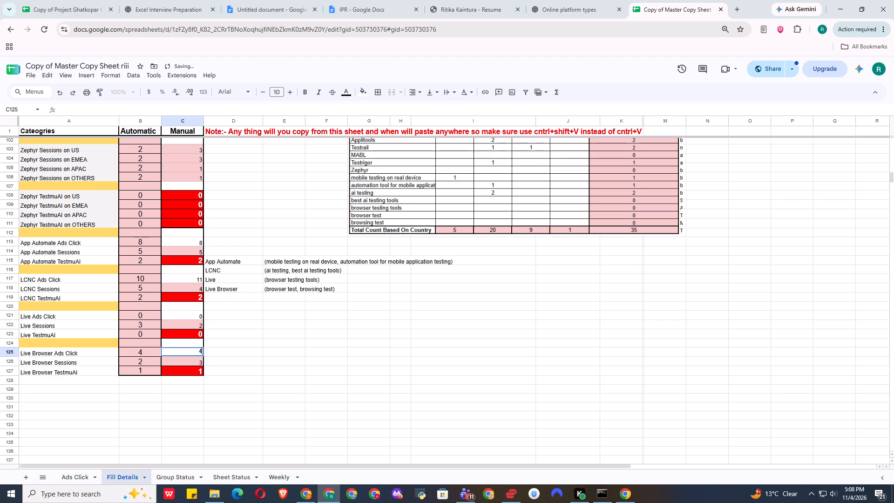
{"action": "key", "text": "BackSpace"}
{"action": "key", "text": "5"}
{"action": "left_click", "coordinate": [230, 357]}
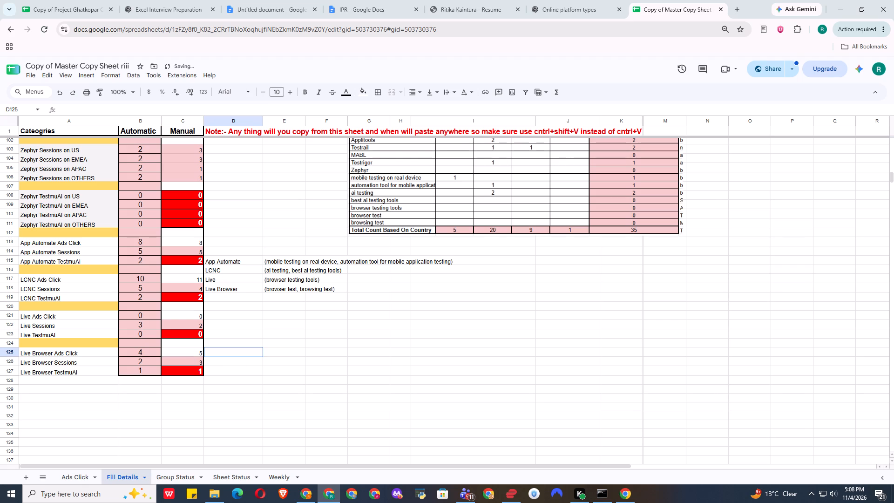
Compare the Manual totals and category counts with the Automatic column across the whole Fill Details sheet.
{"action": "scroll", "coordinate": [259, 363], "scroll_direction": "up", "scroll_amount": 16}
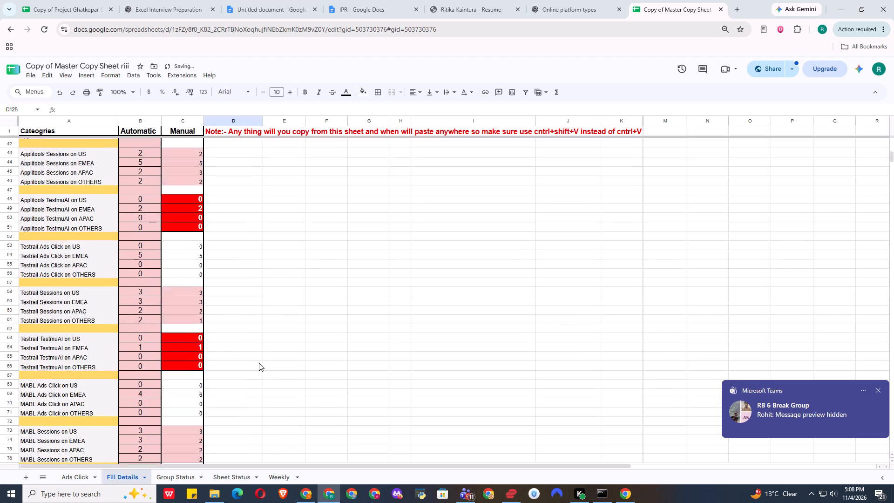
{"action": "scroll", "coordinate": [259, 363], "scroll_direction": "up", "scroll_amount": 11}
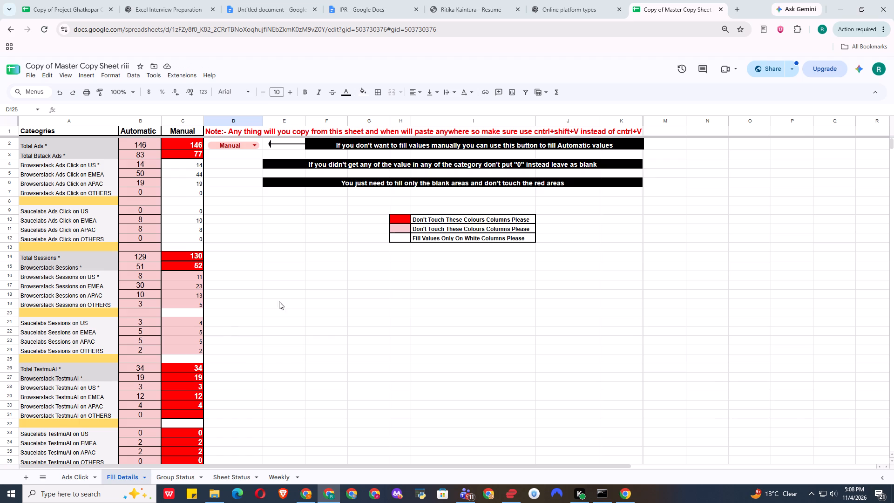
{"action": "scroll", "coordinate": [284, 306], "scroll_direction": "down", "scroll_amount": 16}
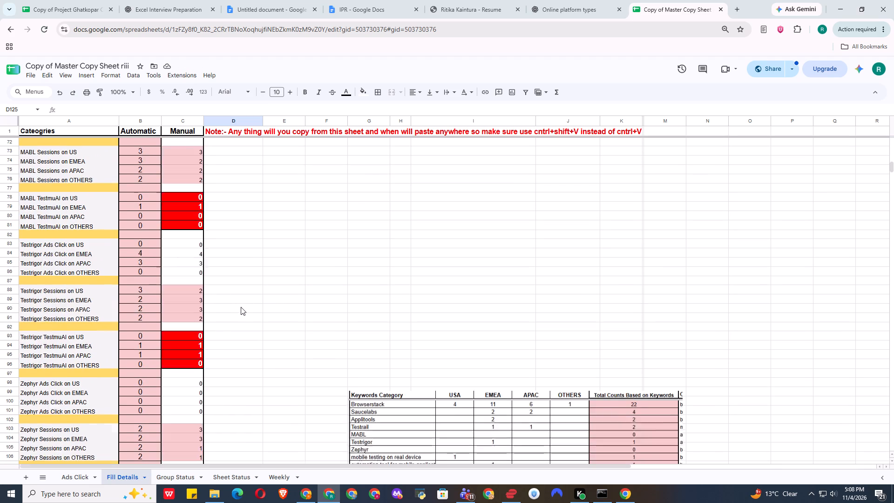
{"action": "scroll", "coordinate": [241, 308], "scroll_direction": "down", "scroll_amount": 4}
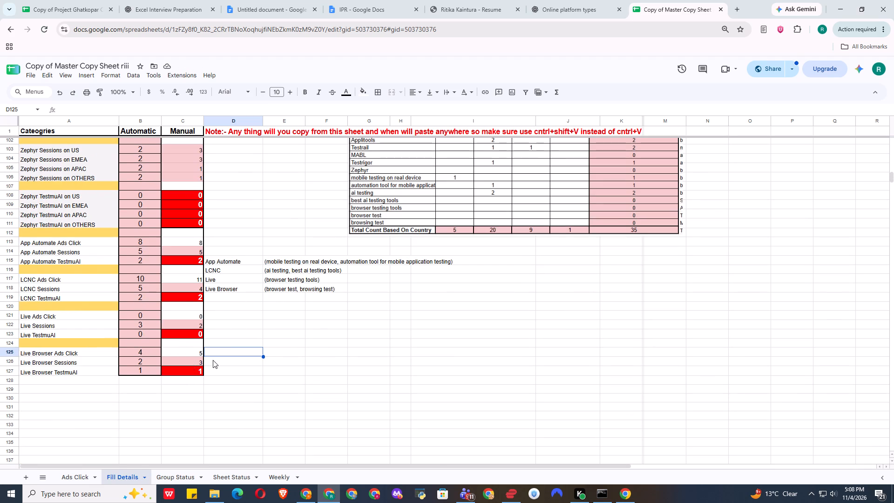
{"action": "scroll", "coordinate": [268, 350], "scroll_direction": "up", "scroll_amount": 20}
{"action": "scroll", "coordinate": [268, 350], "scroll_direction": "up", "scroll_amount": 11}
{"action": "scroll", "coordinate": [257, 351], "scroll_direction": "down", "scroll_amount": 8}
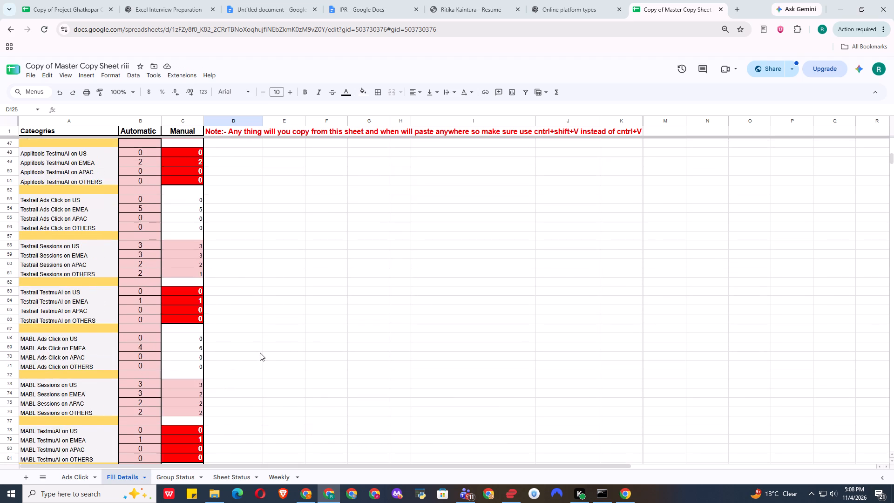
{"action": "scroll", "coordinate": [260, 353], "scroll_direction": "down", "scroll_amount": 9}
{"action": "scroll", "coordinate": [210, 373], "scroll_direction": "down", "scroll_amount": 3}
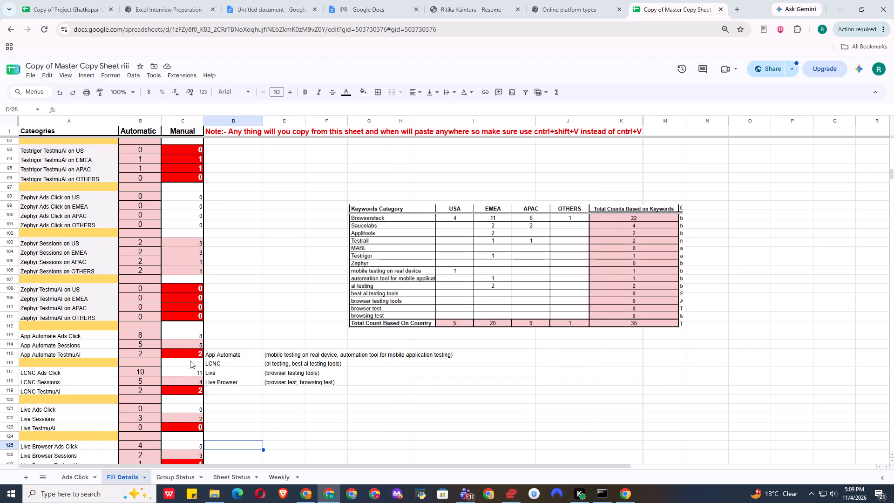
Set the Manual value for Live Browser Ads Click to 4.
{"action": "left_click", "coordinate": [190, 360]}
{"action": "left_click", "coordinate": [189, 353]}
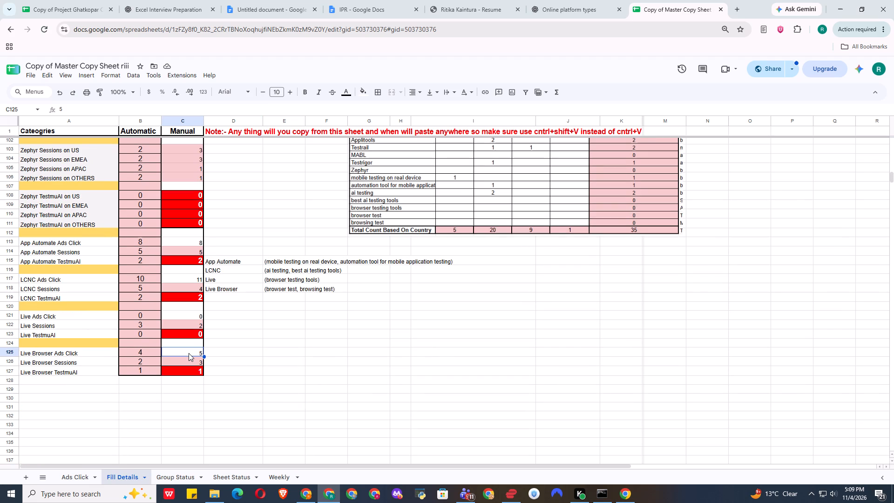
{"action": "key", "text": "4"}
{"action": "left_click", "coordinate": [242, 340]}
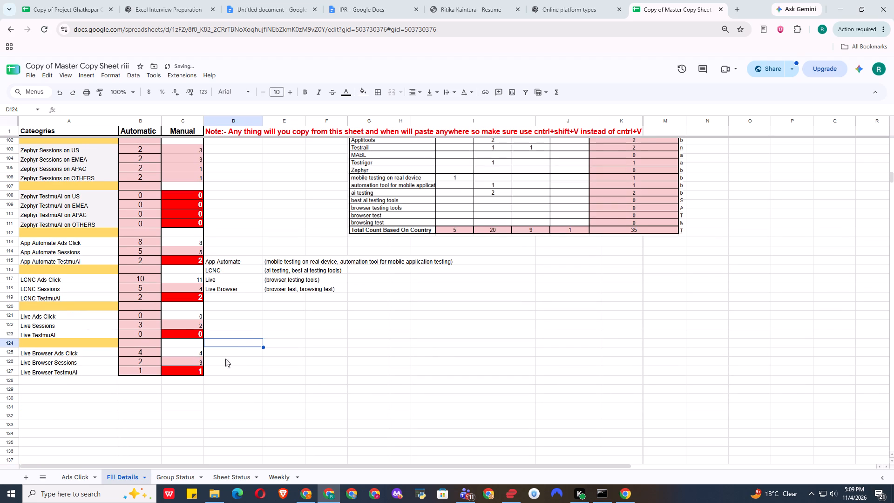
Review the Manual values against the Automatic column from the LCNC rows back up to the Total Ads row.
{"action": "scroll", "coordinate": [211, 330], "scroll_direction": "up", "scroll_amount": 1}
{"action": "left_click", "coordinate": [186, 326]}
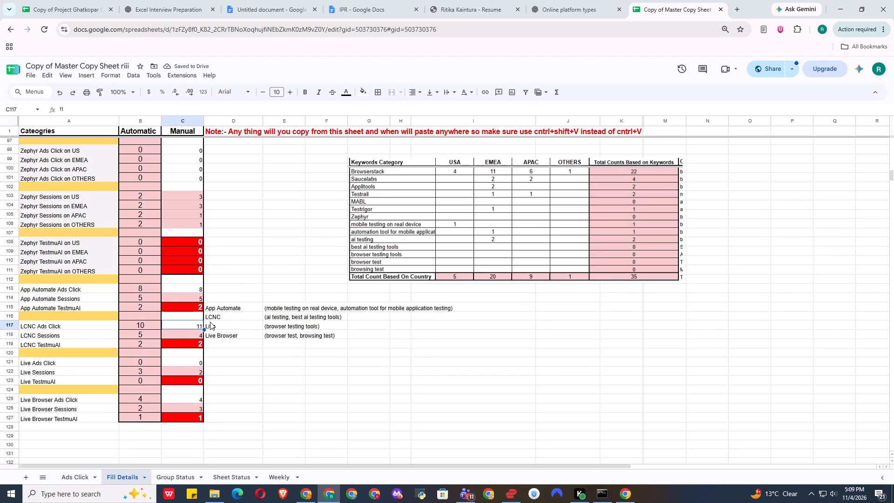
{"action": "scroll", "coordinate": [246, 336], "scroll_direction": "up", "scroll_amount": 4}
{"action": "scroll", "coordinate": [249, 338], "scroll_direction": "down", "scroll_amount": 5}
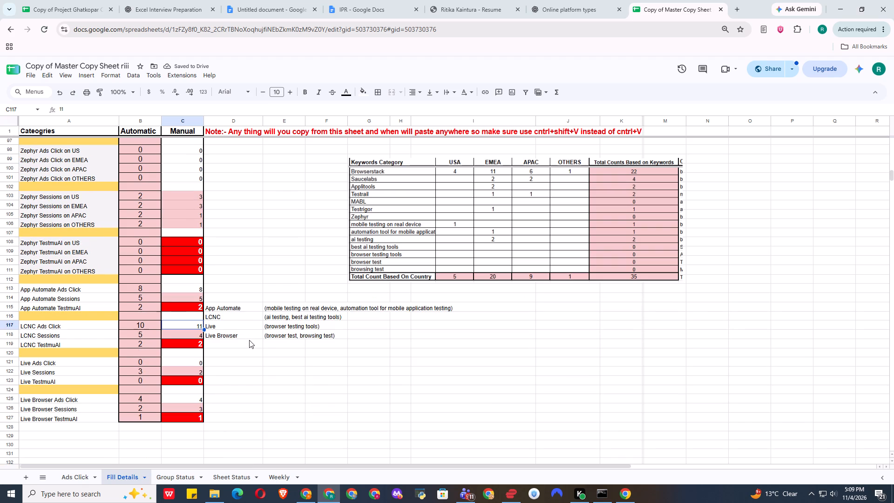
{"action": "scroll", "coordinate": [248, 340], "scroll_direction": "up", "scroll_amount": 7}
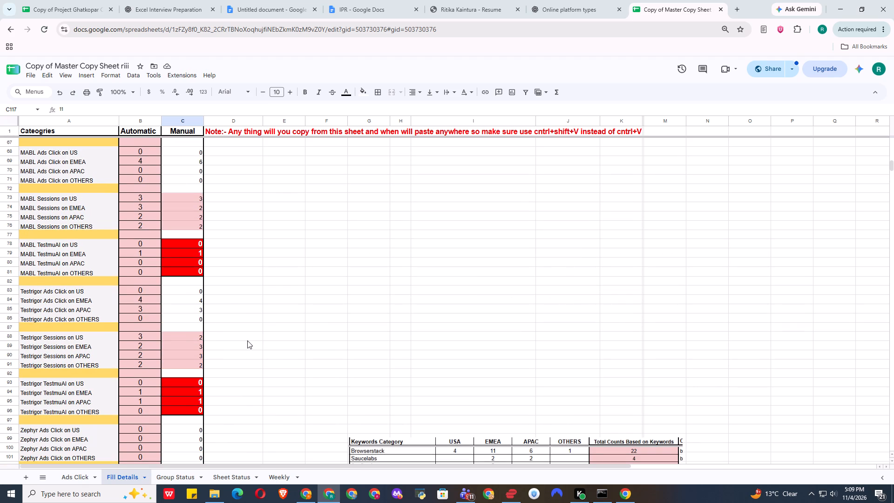
{"action": "scroll", "coordinate": [247, 340], "scroll_direction": "up", "scroll_amount": 9}
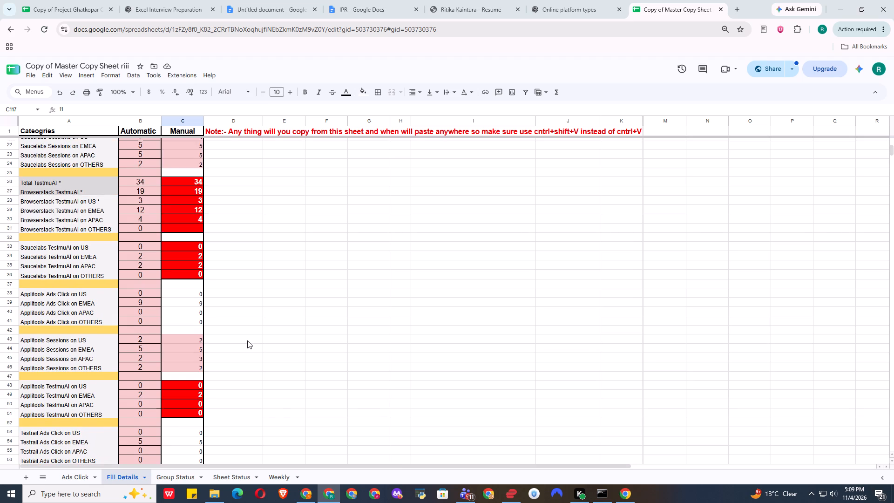
{"action": "scroll", "coordinate": [247, 340], "scroll_direction": "up", "scroll_amount": 4}
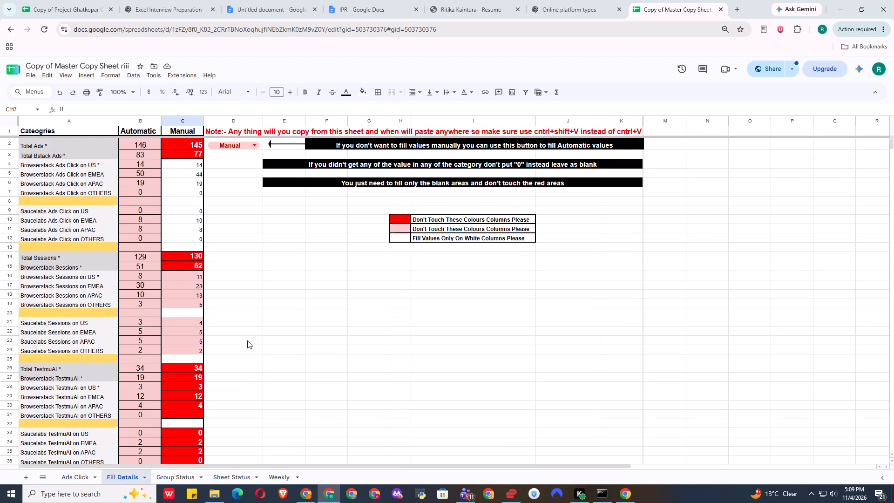
Set the Manual values for Saucelabs Ads Click on EMEA to 9 and on APAC to 7.
{"action": "left_click", "coordinate": [184, 224]}
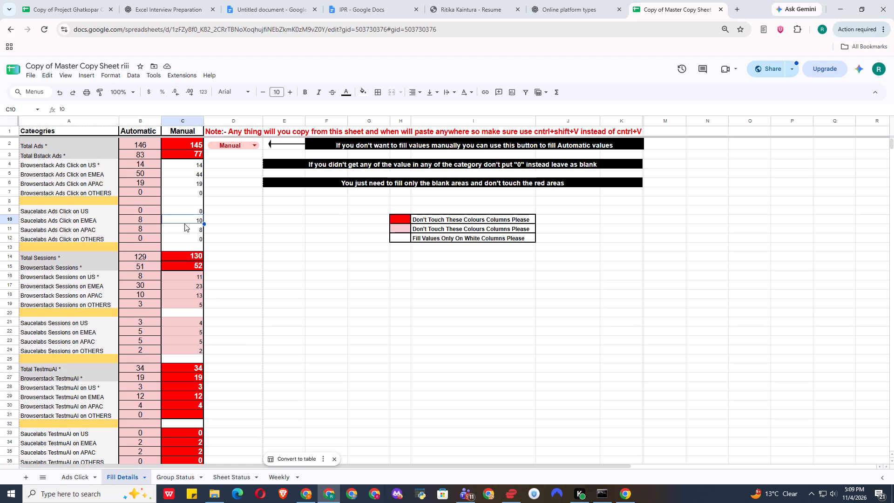
{"action": "key", "text": "9"}
{"action": "left_click", "coordinate": [282, 268]}
{"action": "scroll", "coordinate": [271, 305], "scroll_direction": "up", "scroll_amount": 2}
{"action": "left_click", "coordinate": [187, 232]}
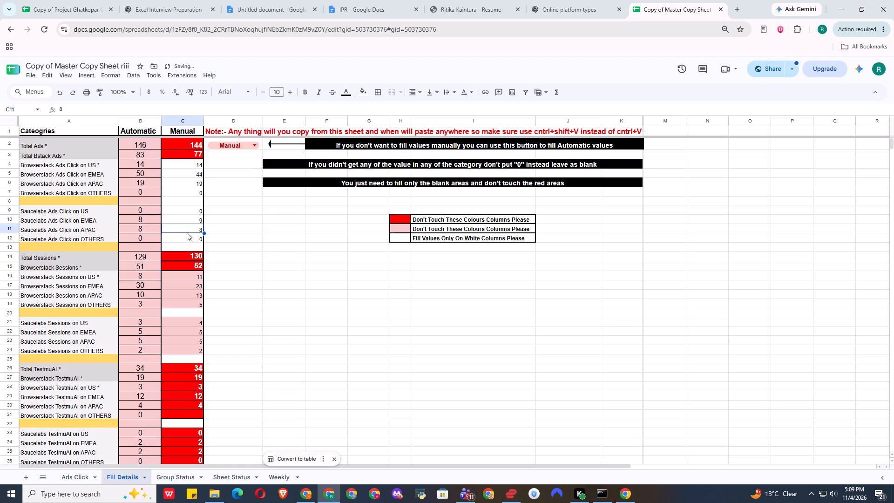
{"action": "key", "text": "7"}
{"action": "left_click", "coordinate": [241, 258]}
{"action": "scroll", "coordinate": [229, 279], "scroll_direction": "up", "scroll_amount": 2}
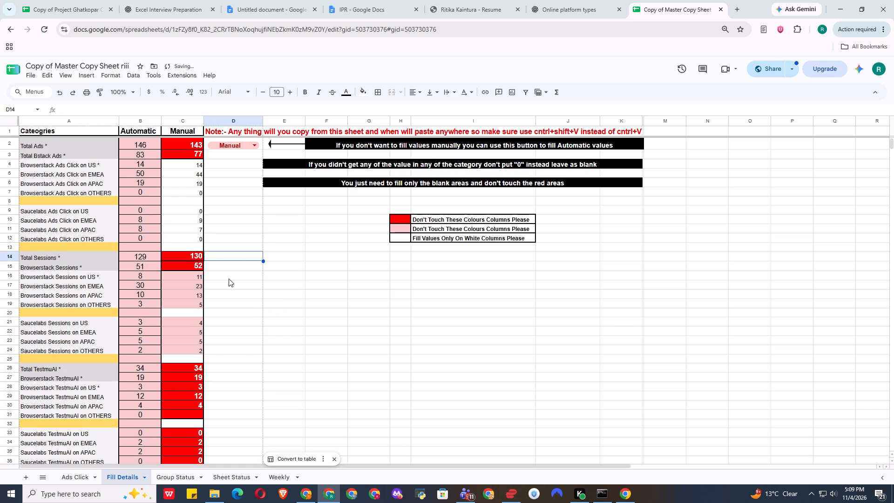
Set the Manual values for Browserstack Ads Click on APAC to 16 and on EMEA to 41.
{"action": "left_click", "coordinate": [180, 173]}
{"action": "left_click", "coordinate": [185, 164]}
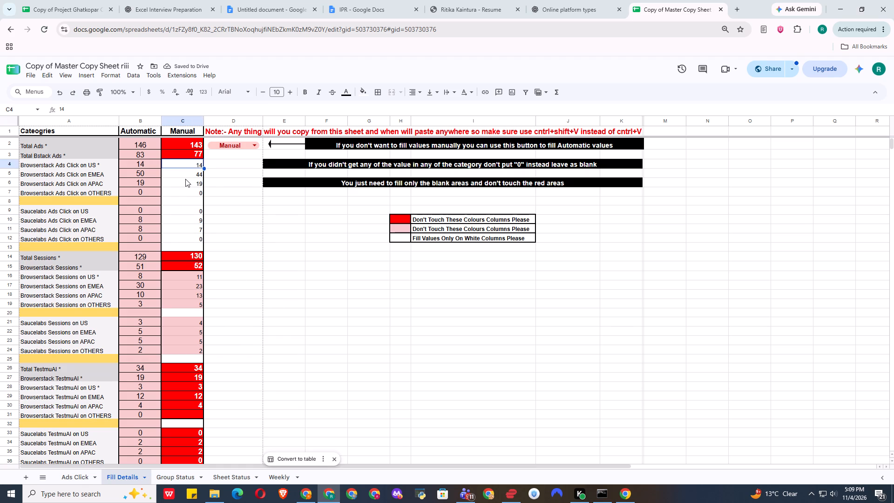
{"action": "left_click", "coordinate": [186, 182]}
{"action": "key", "text": "1"}
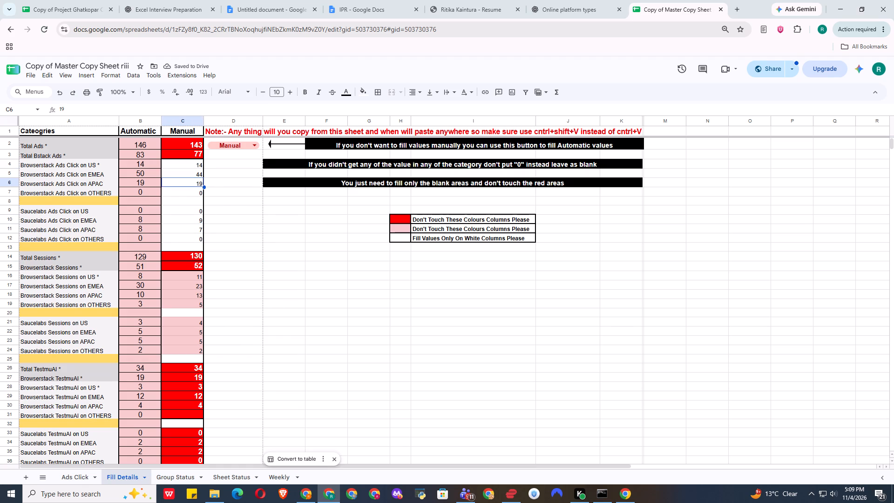
{"action": "key", "text": "6"}
{"action": "left_click", "coordinate": [235, 201]}
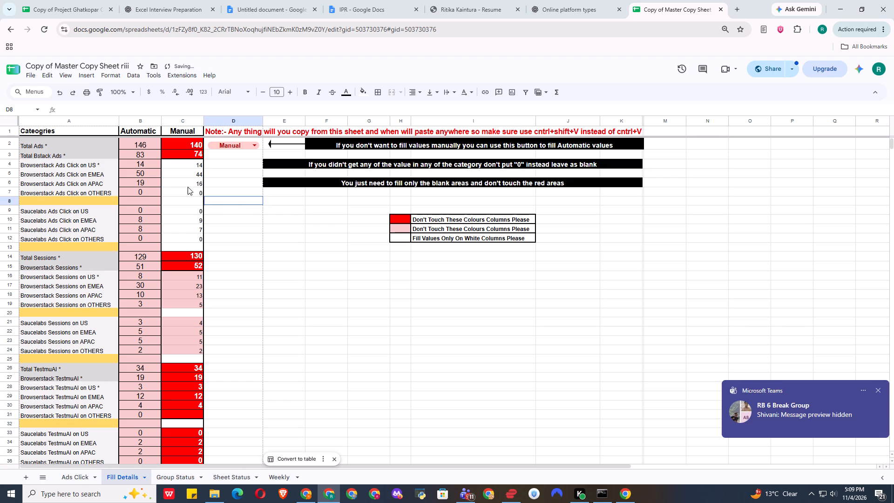
{"action": "left_click", "coordinate": [185, 176]}
{"action": "type", "text": "41"}
{"action": "left_click", "coordinate": [235, 201]}
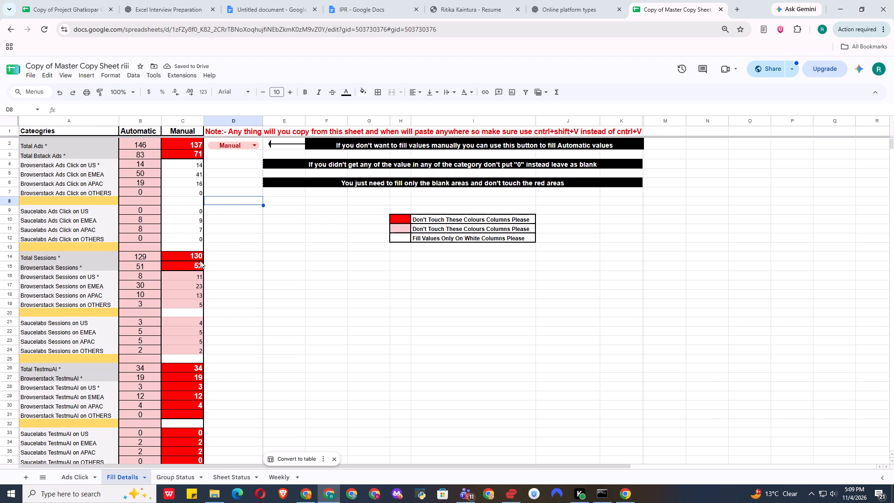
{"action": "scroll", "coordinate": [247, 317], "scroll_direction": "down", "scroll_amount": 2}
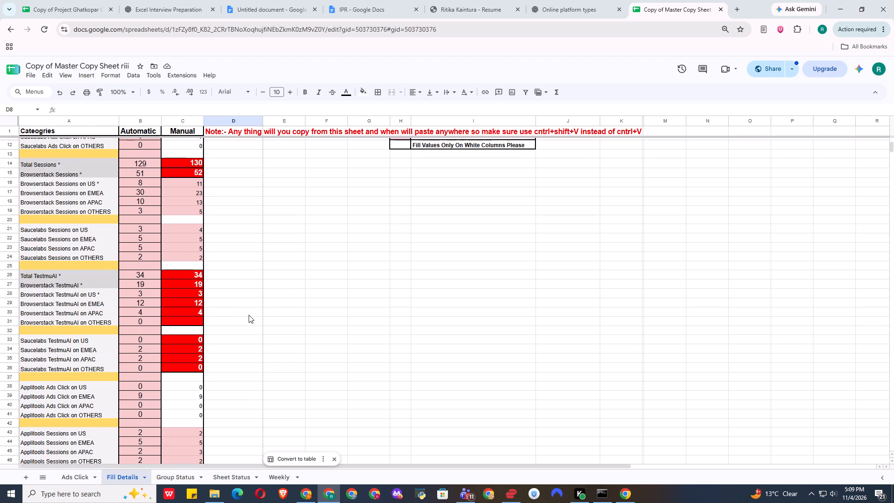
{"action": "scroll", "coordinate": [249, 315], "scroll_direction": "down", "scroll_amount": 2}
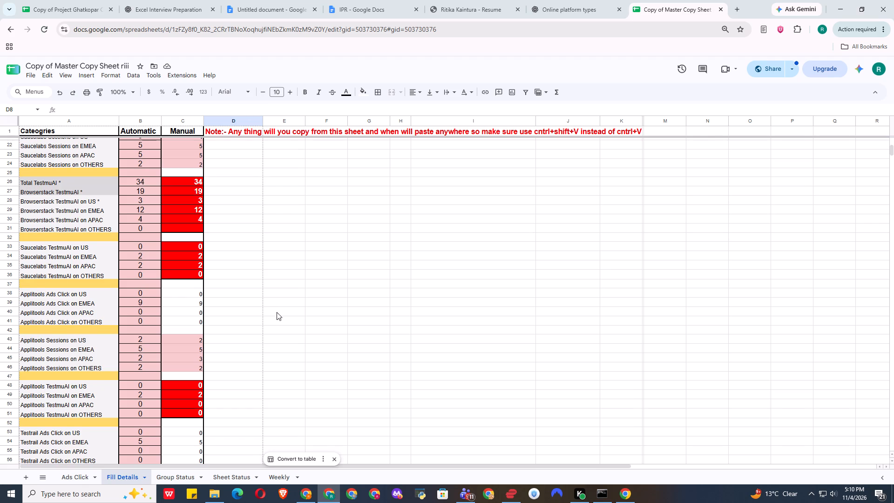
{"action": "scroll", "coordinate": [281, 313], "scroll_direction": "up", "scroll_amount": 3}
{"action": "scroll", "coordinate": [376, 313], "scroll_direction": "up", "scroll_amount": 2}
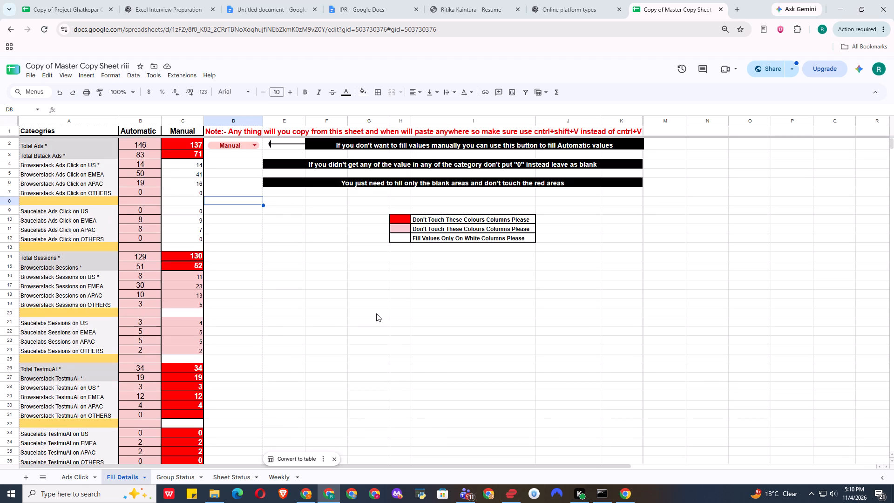
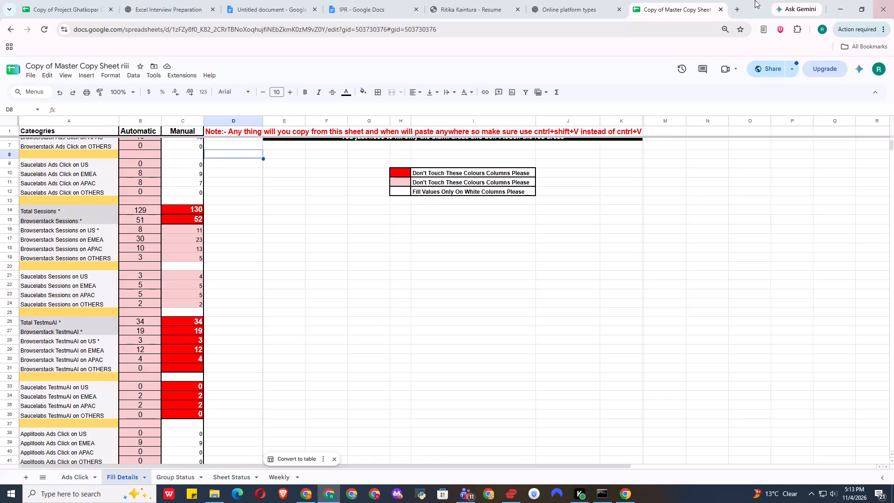
Review the counts in the Fill Details, Ads Click and Group Status sheets, down to the G2 Comparisons row.
{"action": "scroll", "coordinate": [396, 262], "scroll_direction": "up", "scroll_amount": 3}
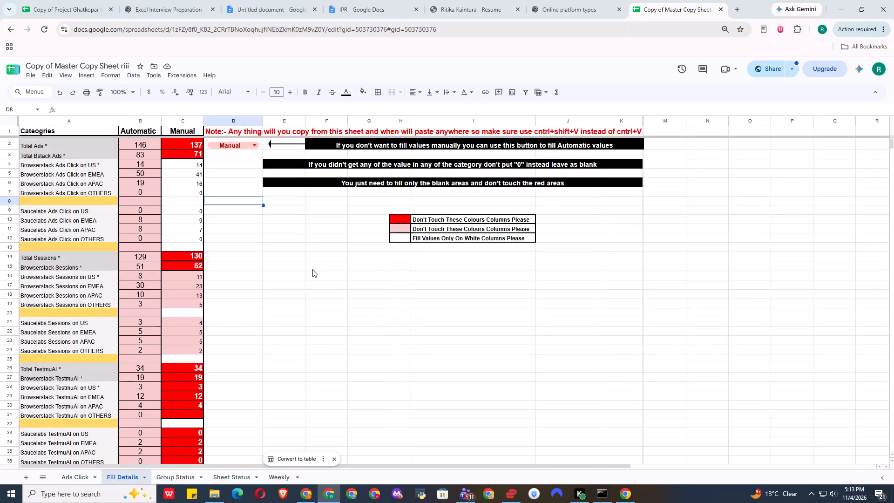
{"action": "scroll", "coordinate": [312, 269], "scroll_direction": "up", "scroll_amount": 2}
{"action": "left_click", "coordinate": [75, 477]}
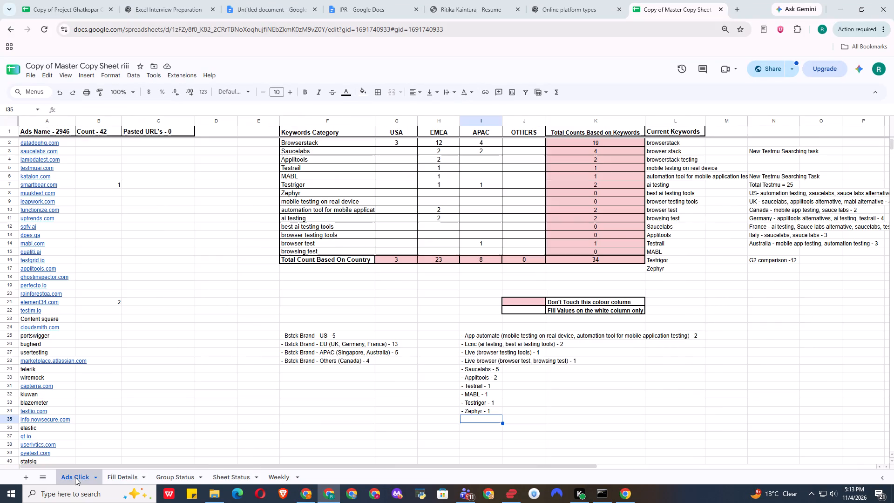
{"action": "left_click", "coordinate": [135, 478]}
{"action": "scroll", "coordinate": [211, 318], "scroll_direction": "up", "scroll_amount": 3}
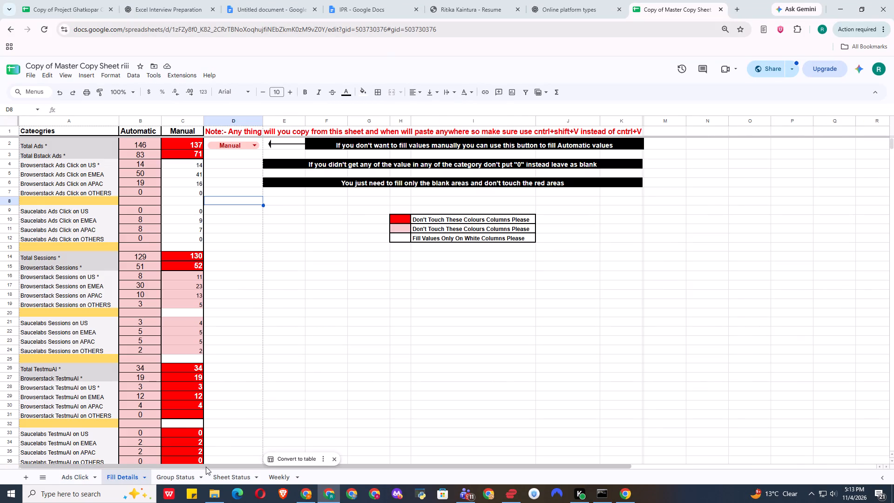
{"action": "left_click", "coordinate": [180, 478]}
{"action": "scroll", "coordinate": [123, 354], "scroll_direction": "up", "scroll_amount": 3}
{"action": "left_click", "coordinate": [321, 248]}
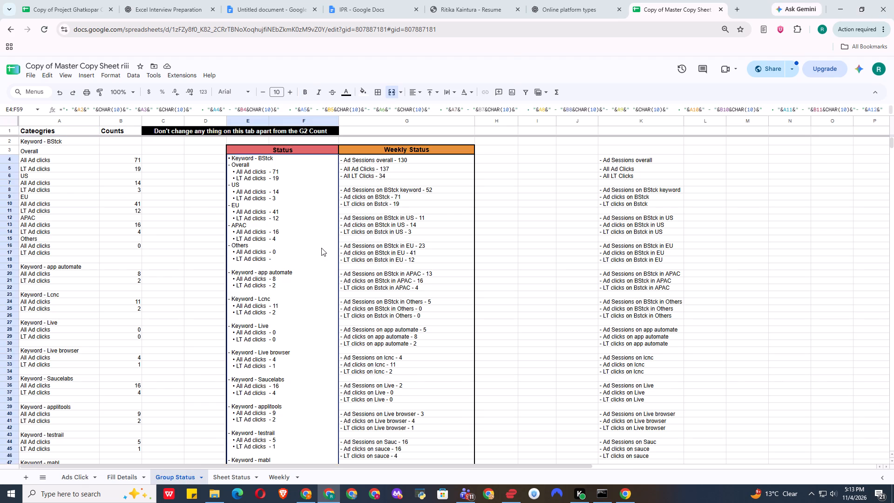
{"action": "scroll", "coordinate": [321, 248], "scroll_direction": "down", "scroll_amount": 2}
{"action": "scroll", "coordinate": [320, 249], "scroll_direction": "up", "scroll_amount": 2}
{"action": "left_click", "coordinate": [383, 231]}
{"action": "scroll", "coordinate": [390, 319], "scroll_direction": "down", "scroll_amount": 6}
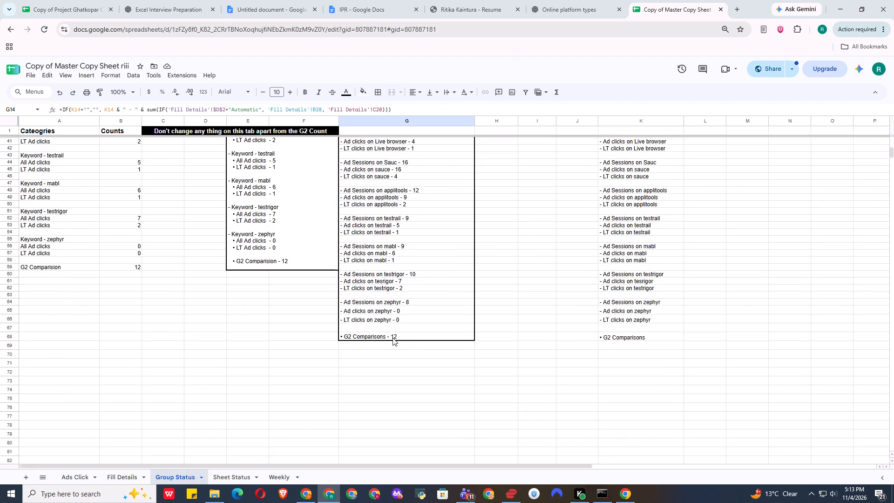
{"action": "left_click", "coordinate": [469, 386]}
Examine the category counts in the Sheet Status sheet.
{"action": "left_click", "coordinate": [240, 478]}
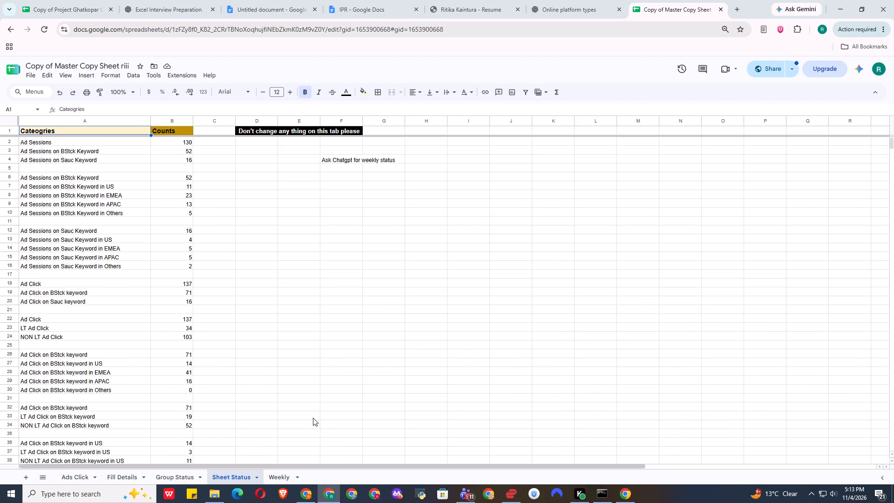
{"action": "left_click", "coordinate": [391, 364]}
{"action": "scroll", "coordinate": [390, 361], "scroll_direction": "up", "scroll_amount": 3}
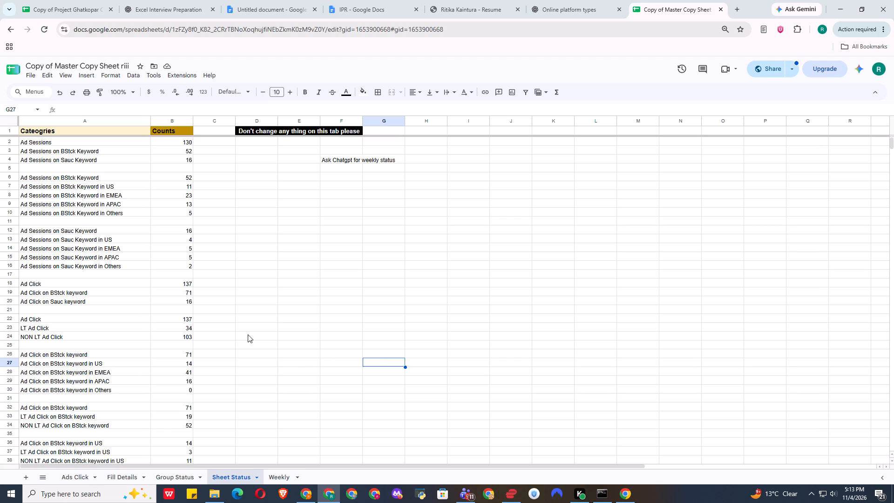
{"action": "left_click", "coordinate": [339, 177]}
{"action": "scroll", "coordinate": [300, 268], "scroll_direction": "up", "scroll_amount": 2}
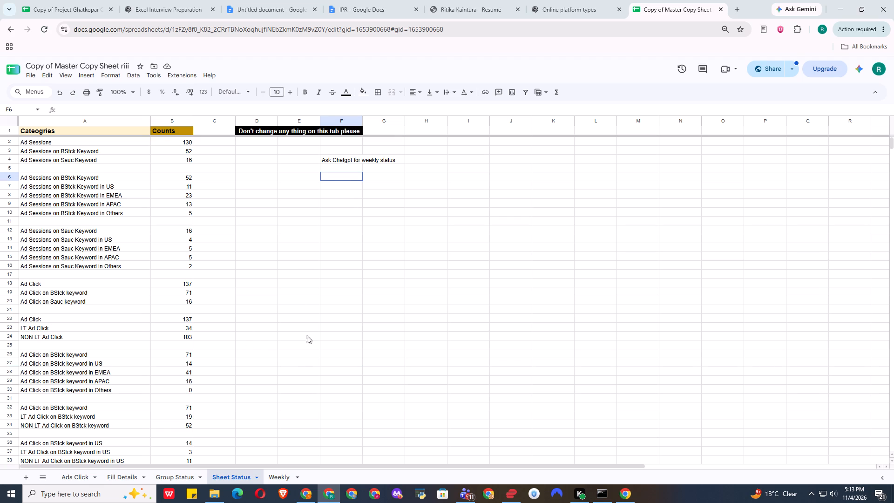
In the Weekly sheet, clear Thursday's entries for Ad Sessions overall and All LT Clicks.
{"action": "left_click", "coordinate": [287, 476]}
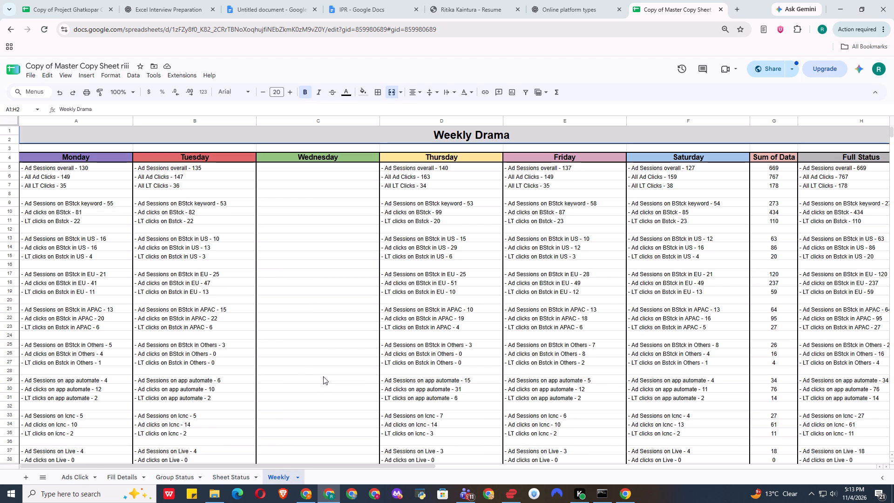
{"action": "scroll", "coordinate": [323, 376], "scroll_direction": "up", "scroll_amount": 2}
{"action": "left_click", "coordinate": [445, 171]}
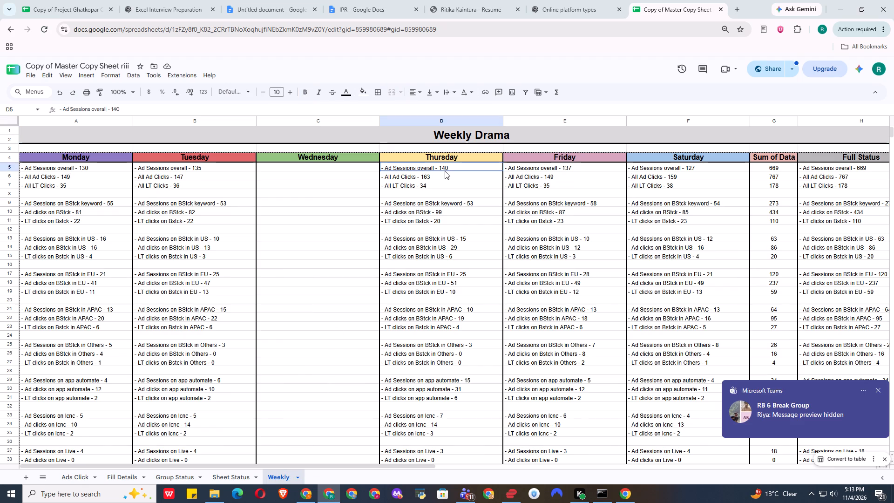
{"action": "key", "text": "BackSpace"}
{"action": "left_click", "coordinate": [442, 182]}
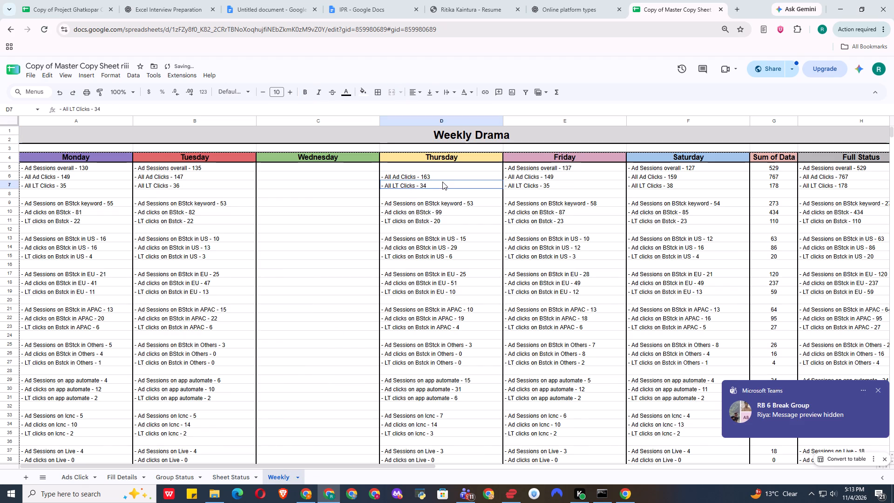
{"action": "key", "text": "BackSpace"}
Clear Thursday's entries for Ad clicks on app automate and G2 Comparison.
{"action": "scroll", "coordinate": [451, 245], "scroll_direction": "down", "scroll_amount": 2}
{"action": "left_click_drag", "start_coordinate": [448, 252], "coordinate": [448, 257]}
{"action": "left_click", "coordinate": [446, 292]}
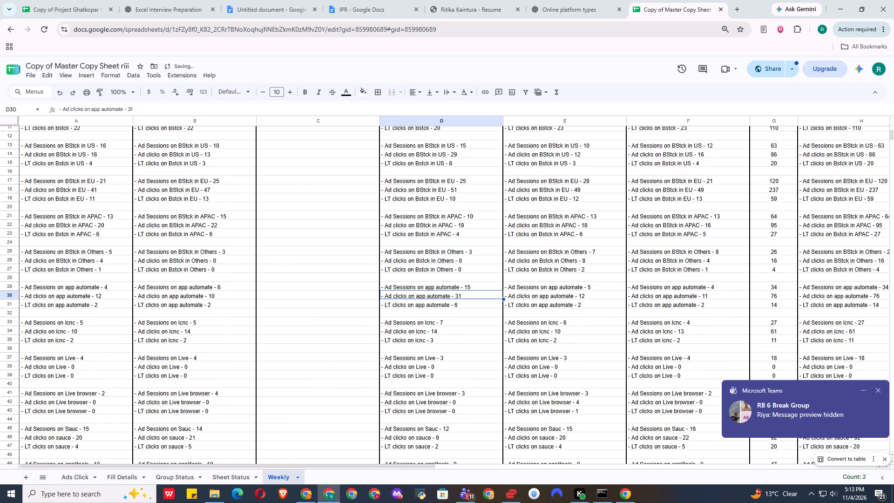
{"action": "key", "text": "BackSpace"}
{"action": "left_click", "coordinate": [439, 360]}
{"action": "scroll", "coordinate": [440, 360], "scroll_direction": "down", "scroll_amount": 4}
{"action": "left_click", "coordinate": [440, 359]}
{"action": "scroll", "coordinate": [440, 357], "scroll_direction": "down", "scroll_amount": 2}
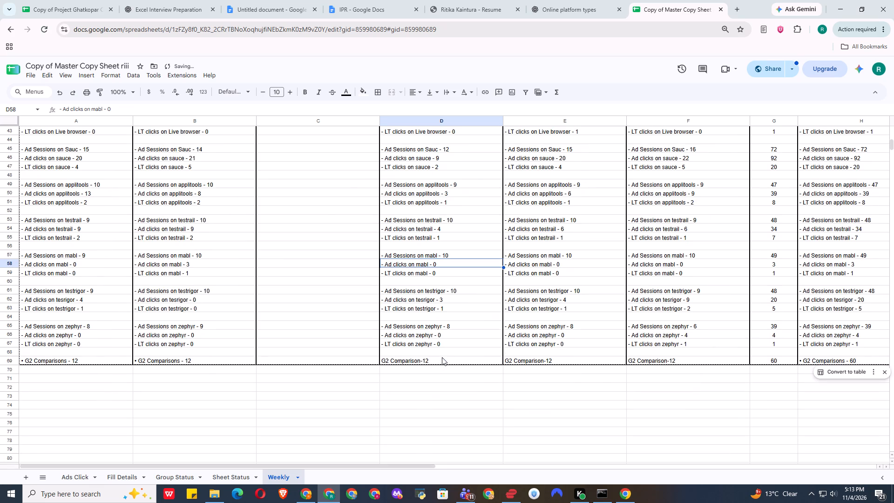
{"action": "left_click", "coordinate": [442, 357]}
{"action": "key", "text": "BackSpace"}
Clear Thursday's entries for All Ad Clicks and Ad Sessions on BStck keyword.
{"action": "left_click", "coordinate": [464, 326]}
{"action": "scroll", "coordinate": [464, 326], "scroll_direction": "up", "scroll_amount": 8}
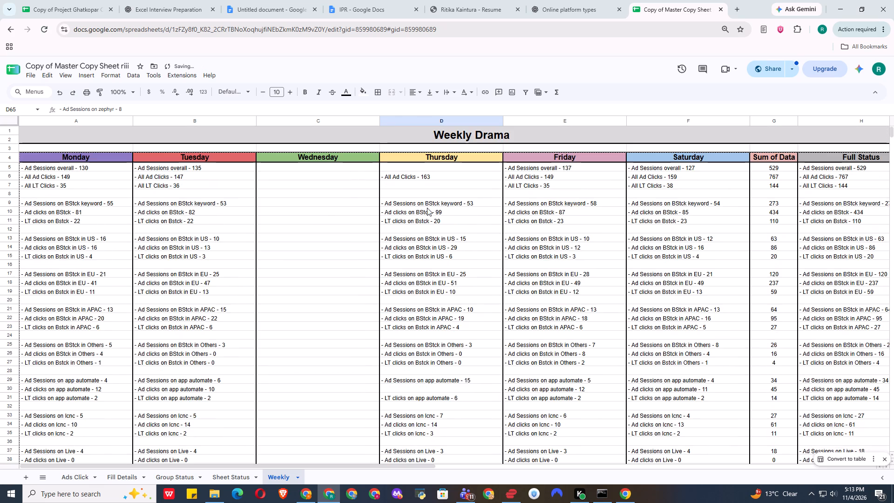
{"action": "left_click", "coordinate": [423, 180]}
{"action": "key", "text": "BackSpace"}
{"action": "left_click", "coordinate": [440, 227]}
{"action": "left_click", "coordinate": [441, 262]}
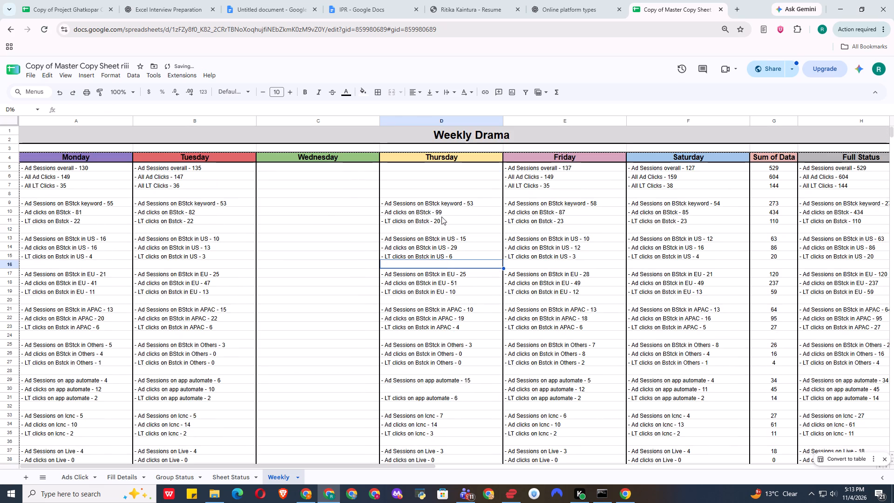
{"action": "left_click", "coordinate": [442, 200]}
{"action": "key", "text": "BackSpace"}
Clear Thursday's entries for Ad Sessions on testrail and Ad Sessions on app automate.
{"action": "left_click", "coordinate": [451, 243]}
{"action": "scroll", "coordinate": [447, 260], "scroll_direction": "down", "scroll_amount": 7}
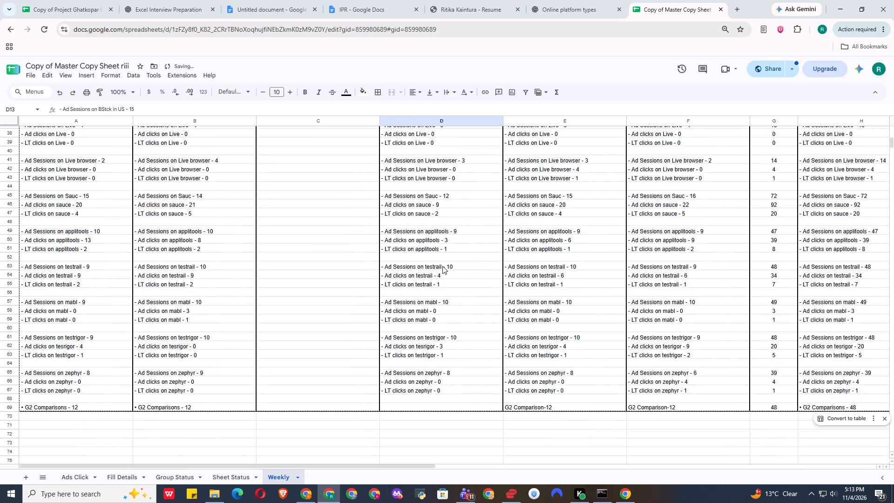
{"action": "left_click", "coordinate": [442, 266]}
{"action": "key", "text": "BackSpace"}
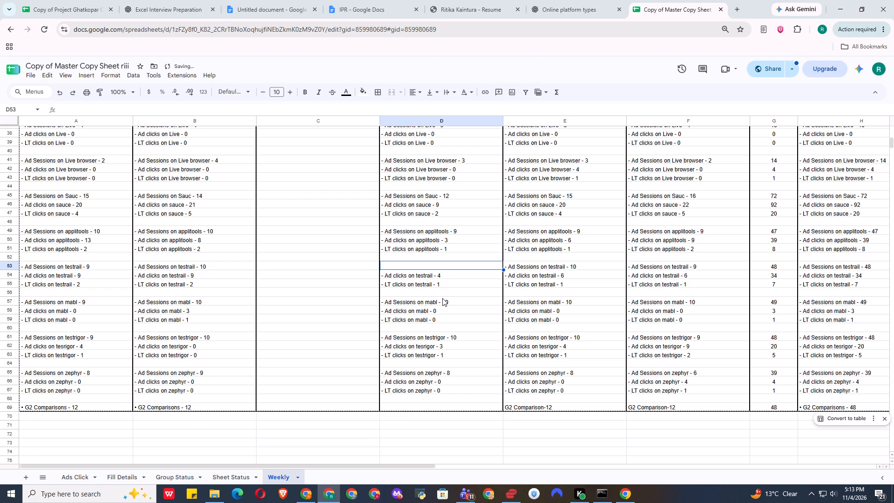
{"action": "left_click", "coordinate": [442, 298]}
{"action": "scroll", "coordinate": [447, 297], "scroll_direction": "up", "scroll_amount": 5}
{"action": "left_click", "coordinate": [444, 288]}
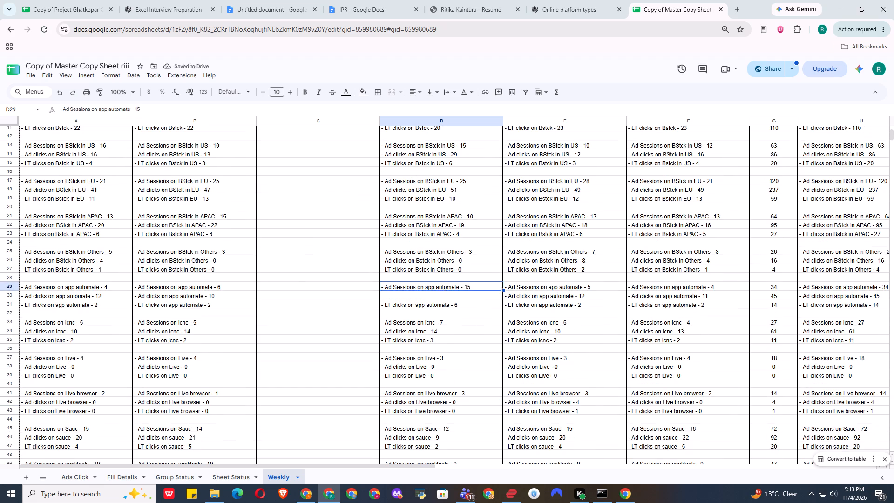
{"action": "key", "text": "BackSpace"}
Clear Thursday's entry for Ad clicks on BStck in US.
{"action": "left_click", "coordinate": [439, 313]}
{"action": "scroll", "coordinate": [440, 311], "scroll_direction": "up", "scroll_amount": 2}
{"action": "left_click", "coordinate": [439, 245]}
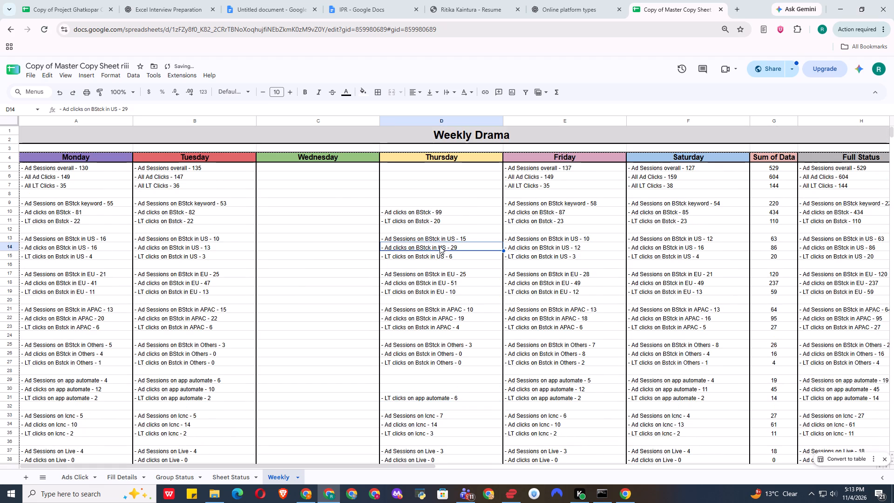
{"action": "key", "text": "BackSpace"}
Clear Thursday's entries for Ad clicks on testrail and Ad Sessions on mabl.
{"action": "left_click", "coordinate": [440, 264]}
{"action": "scroll", "coordinate": [440, 264], "scroll_direction": "down", "scroll_amount": 3}
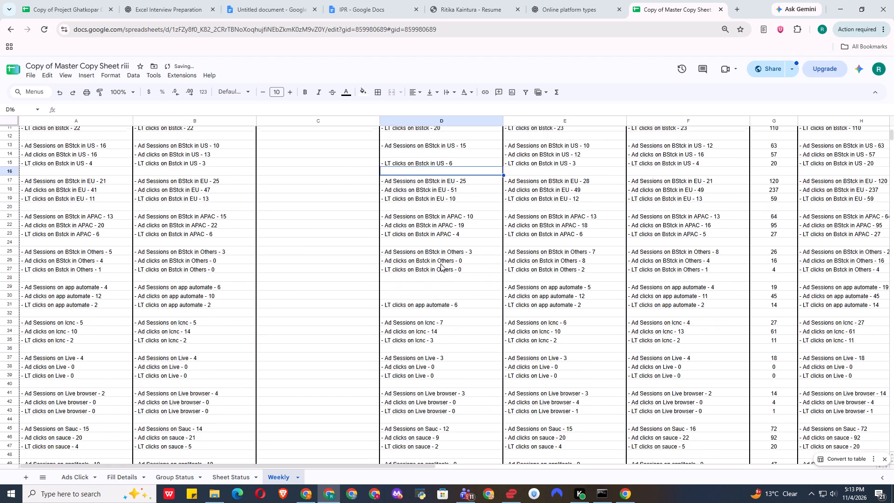
{"action": "scroll", "coordinate": [440, 264], "scroll_direction": "down", "scroll_amount": 5}
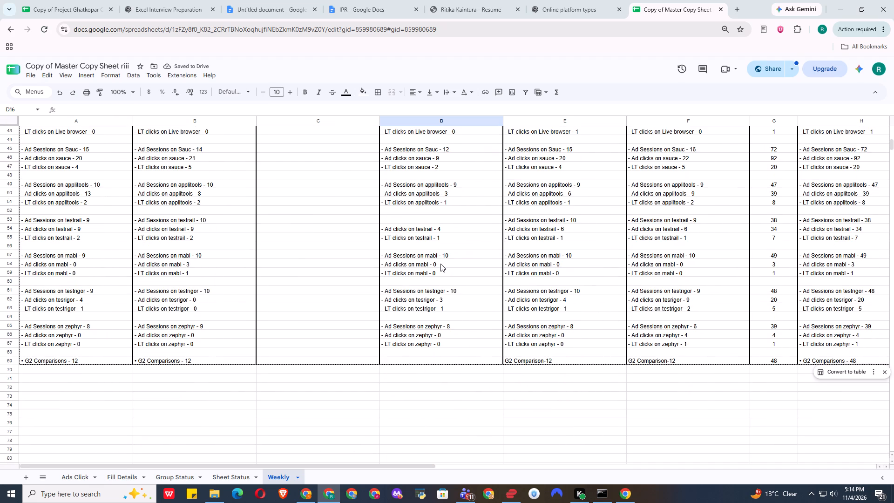
{"action": "left_click", "coordinate": [435, 231]}
{"action": "key", "text": "BackSpace"}
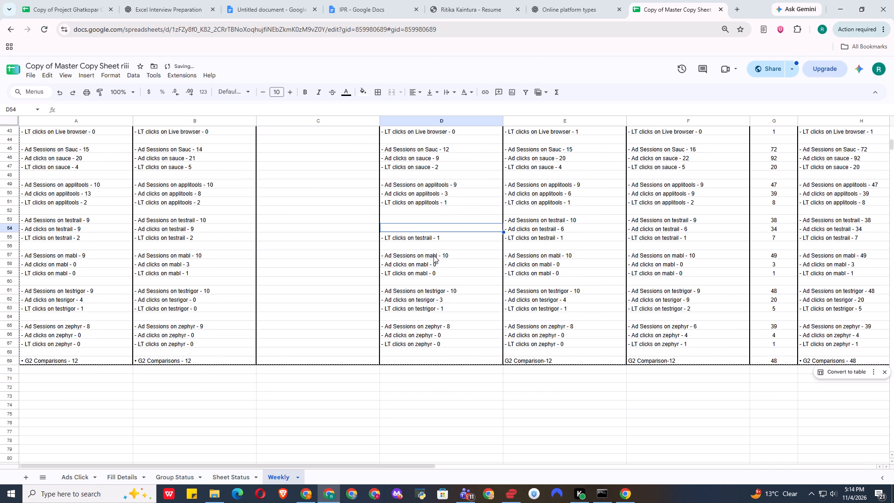
{"action": "left_click", "coordinate": [433, 255]}
{"action": "key", "text": "BackSpace"}
Clear Thursday's entry for LT clicks on Bstck in US.
{"action": "left_click", "coordinate": [434, 270]}
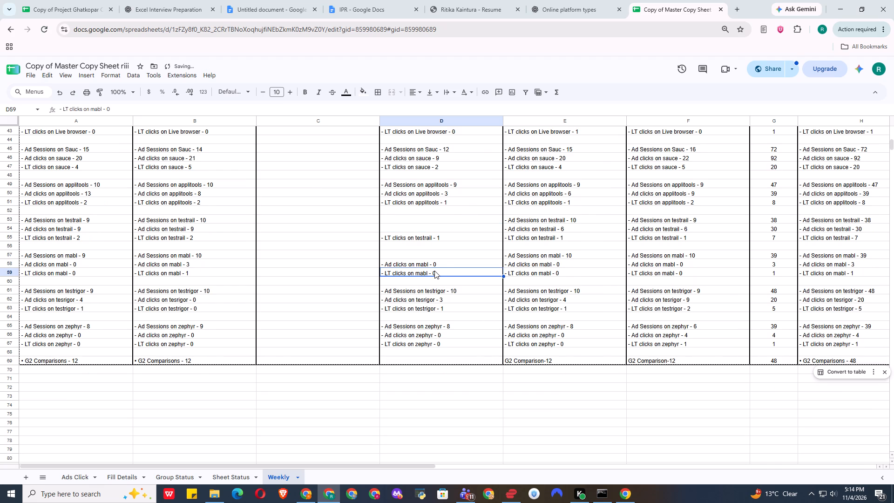
{"action": "scroll", "coordinate": [442, 257], "scroll_direction": "down", "scroll_amount": 1}
{"action": "scroll", "coordinate": [442, 257], "scroll_direction": "up", "scroll_amount": 7}
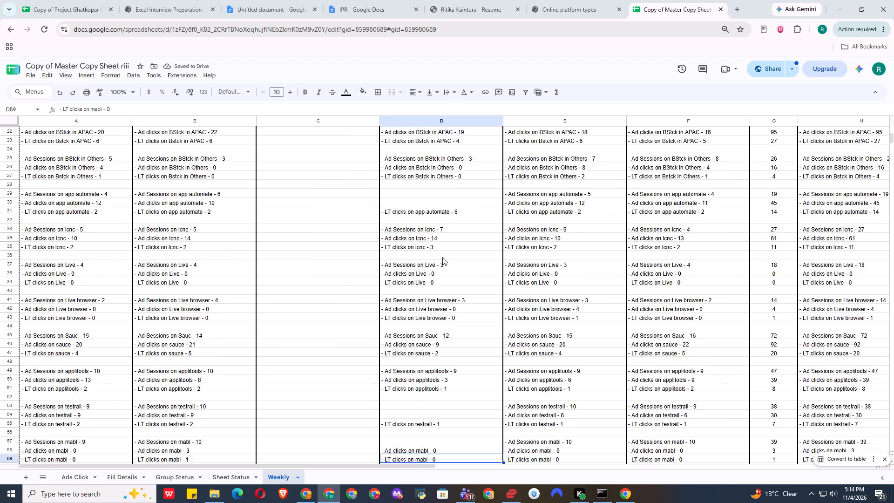
{"action": "scroll", "coordinate": [442, 257], "scroll_direction": "up", "scroll_amount": 4}
{"action": "left_click", "coordinate": [442, 257]}
{"action": "key", "text": "BackSpace"}
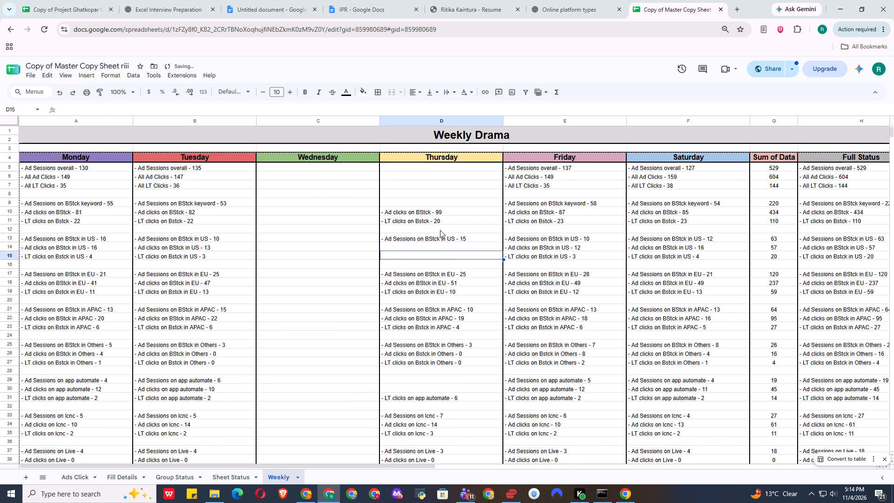
Clear Thursday's entries for overall LT clicks on Bstck and overall Ad clicks on BStck.
{"action": "left_click", "coordinate": [440, 229]}
{"action": "left_click", "coordinate": [440, 220]}
{"action": "key", "text": "BackSpace"}
{"action": "left_click", "coordinate": [444, 243]}
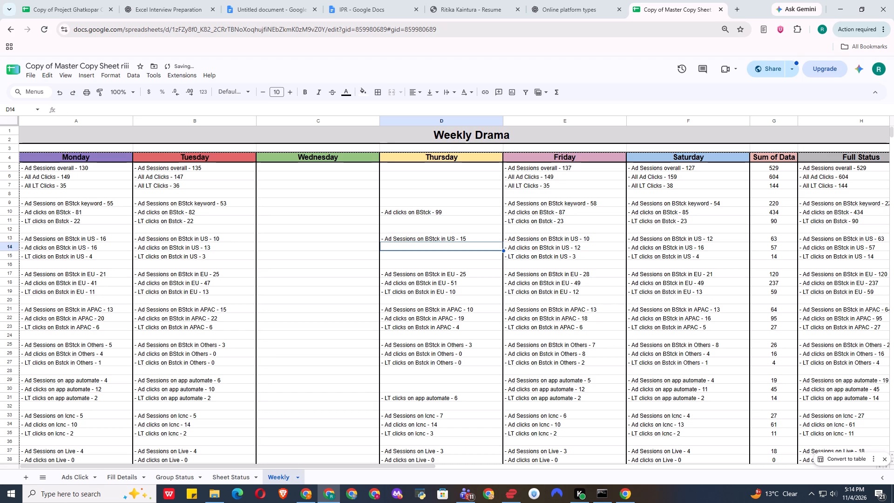
{"action": "left_click", "coordinate": [437, 212]}
{"action": "key", "text": "BackSpace"}
Clear Thursday's entries for Ad Sessions on Sauc and LT clicks on testrail.
{"action": "left_click", "coordinate": [442, 238]}
{"action": "scroll", "coordinate": [442, 238], "scroll_direction": "down", "scroll_amount": 4}
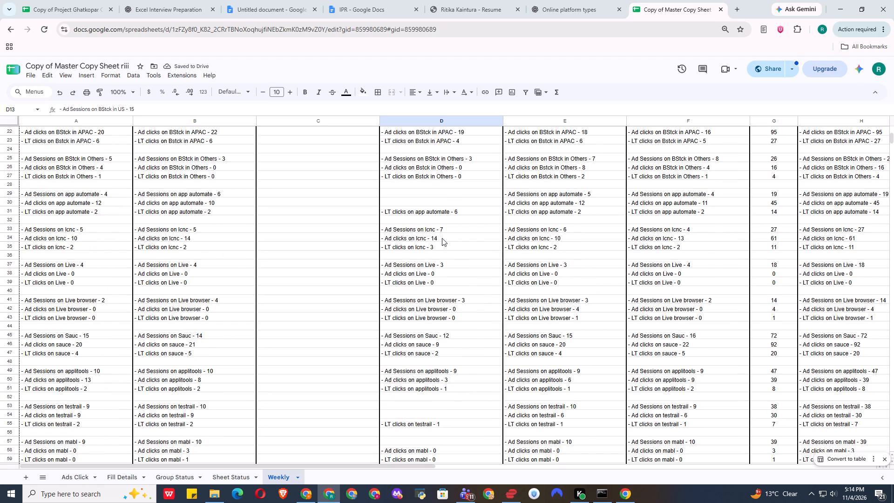
{"action": "scroll", "coordinate": [442, 238], "scroll_direction": "down", "scroll_amount": 1}
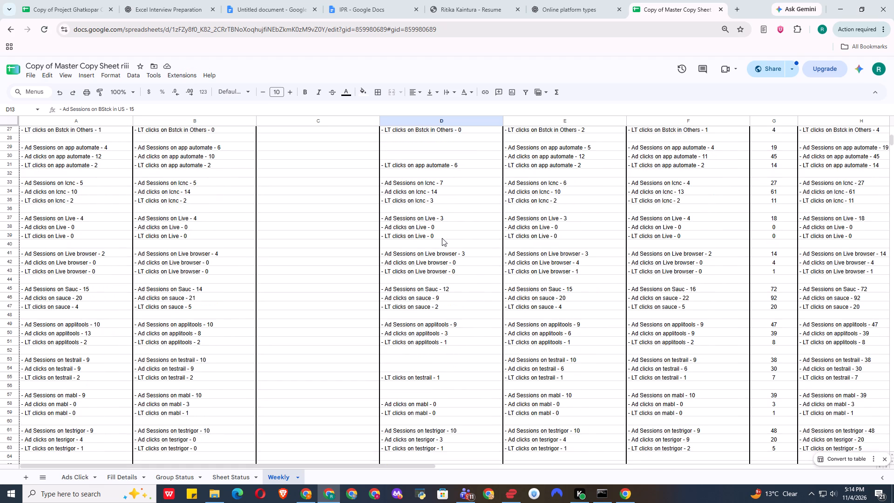
{"action": "left_click", "coordinate": [433, 288]}
{"action": "key", "text": "BackSpace"}
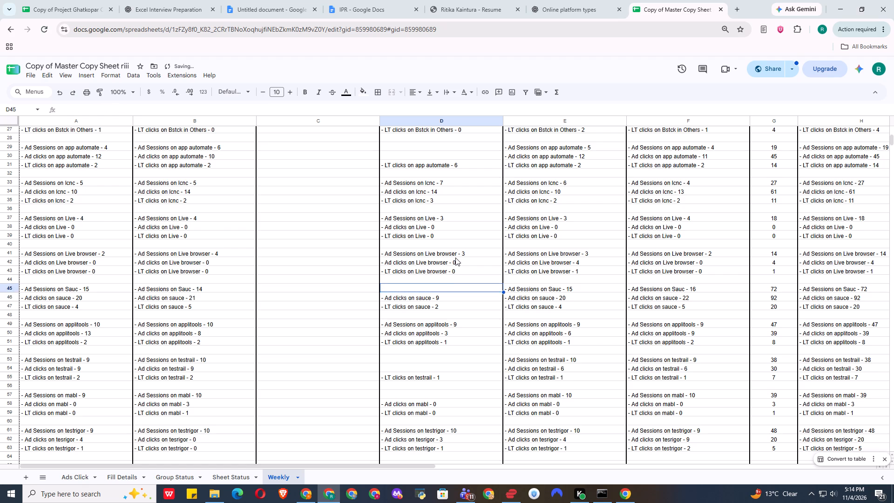
{"action": "left_click", "coordinate": [455, 258]}
{"action": "scroll", "coordinate": [455, 258], "scroll_direction": "down", "scroll_amount": 2}
{"action": "left_click", "coordinate": [440, 281]}
{"action": "key", "text": "BackSpace"}
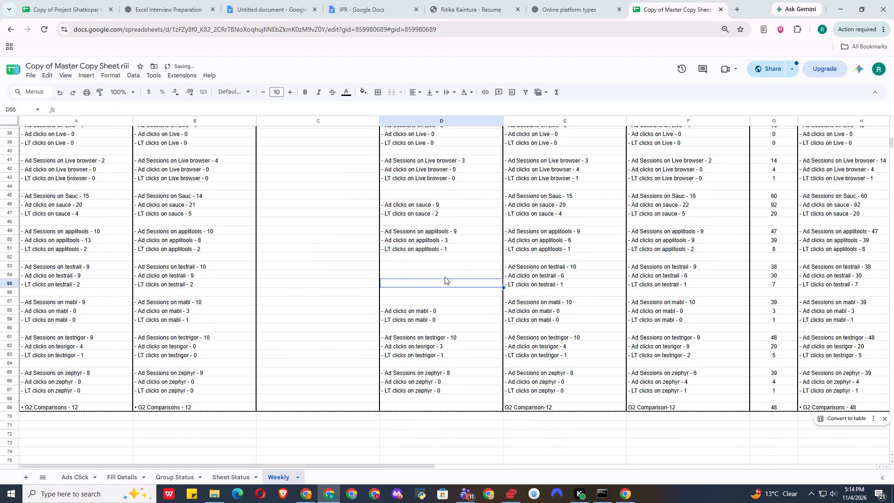
Clear Thursday's entry for LT clicks on zephyr.
{"action": "scroll", "coordinate": [445, 277], "scroll_direction": "down", "scroll_amount": 3}
{"action": "left_click", "coordinate": [442, 251]}
{"action": "scroll", "coordinate": [500, 236], "scroll_direction": "up", "scroll_amount": 2}
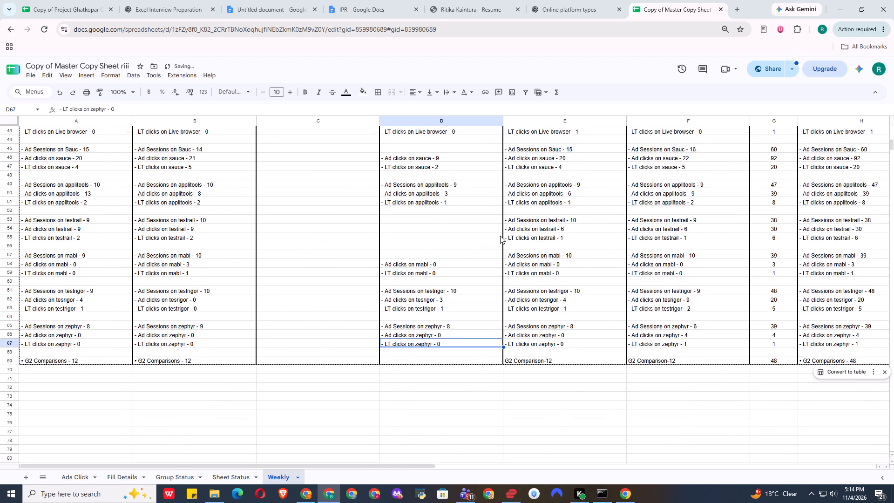
{"action": "scroll", "coordinate": [500, 236], "scroll_direction": "up", "scroll_amount": 2}
{"action": "key", "text": "BackSpace"}
Clear Thursday's entry for Ad Sessions on BStck in US.
{"action": "scroll", "coordinate": [451, 284], "scroll_direction": "up", "scroll_amount": 3}
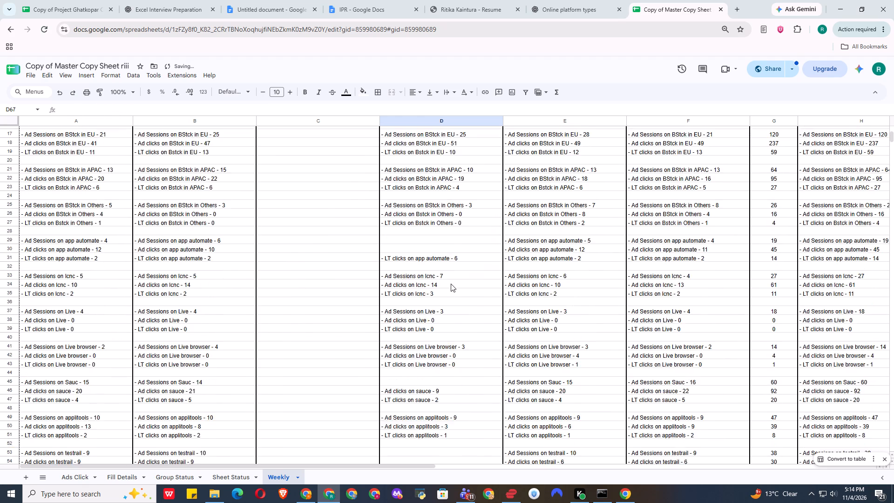
{"action": "scroll", "coordinate": [451, 284], "scroll_direction": "up", "scroll_amount": 4}
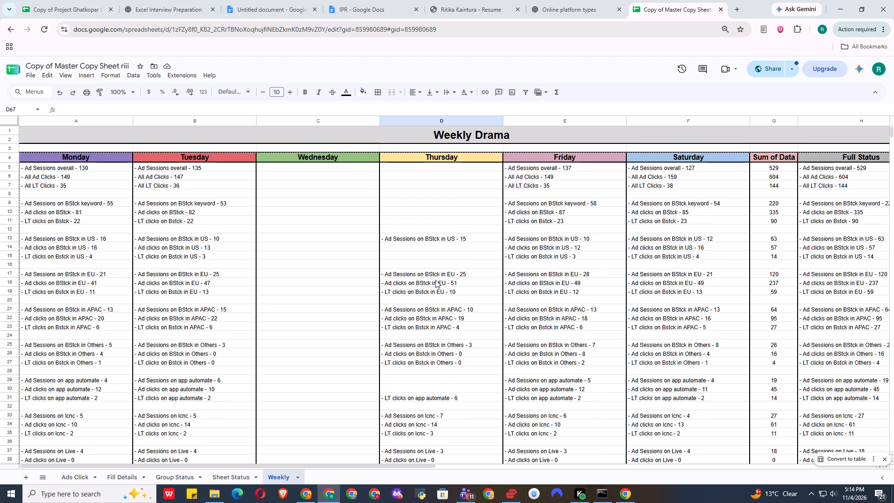
{"action": "left_click", "coordinate": [429, 236]}
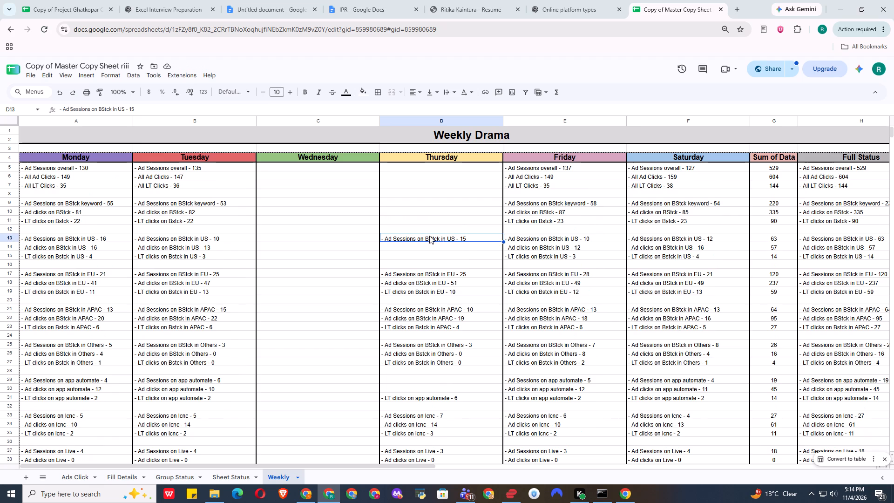
{"action": "key", "text": "BackSpace"}
{"action": "left_click", "coordinate": [436, 271]}
{"action": "scroll", "coordinate": [436, 269], "scroll_direction": "down", "scroll_amount": 1}
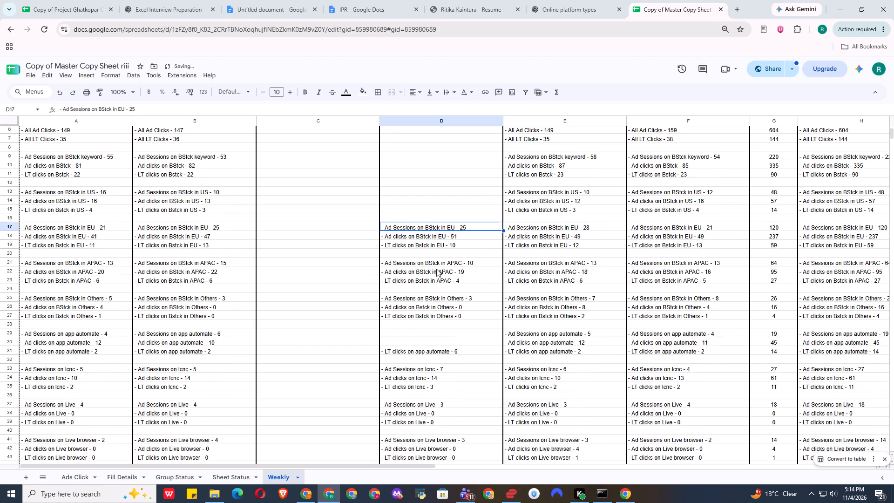
Clear Thursday's entry for Ad Sessions on BStck in EU.
{"action": "key", "text": "BackSpace"}
{"action": "scroll", "coordinate": [436, 268], "scroll_direction": "up", "scroll_amount": 6}
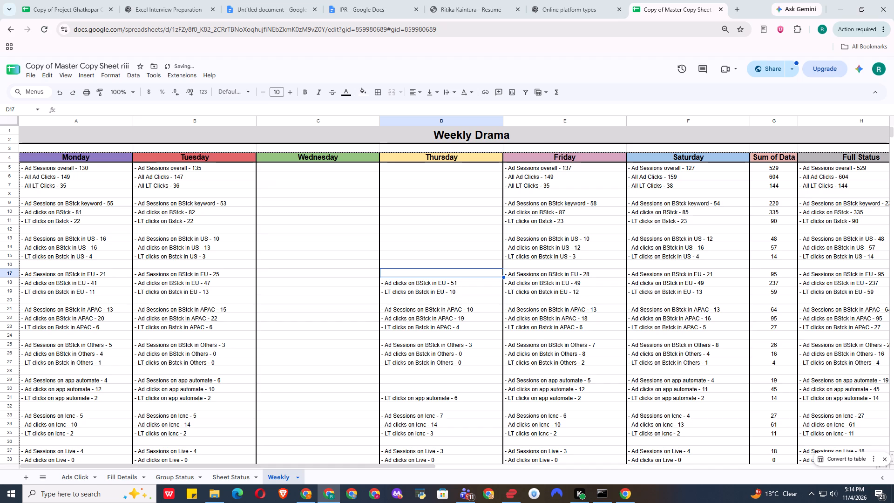
{"action": "scroll", "coordinate": [436, 268], "scroll_direction": "down", "scroll_amount": 1}
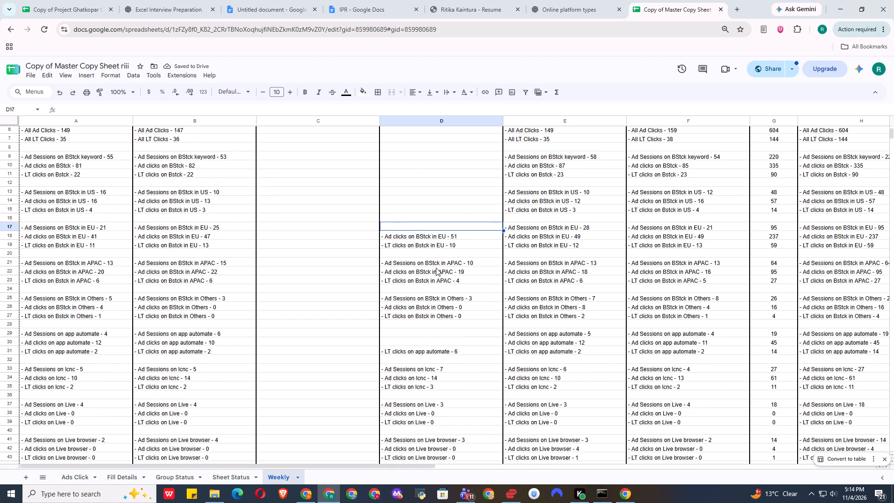
Clear Thursday's entries for Ad Sessions on BStck in APAC and Ad clicks on Bstck in Others.
{"action": "scroll", "coordinate": [436, 268], "scroll_direction": "down", "scroll_amount": 2}
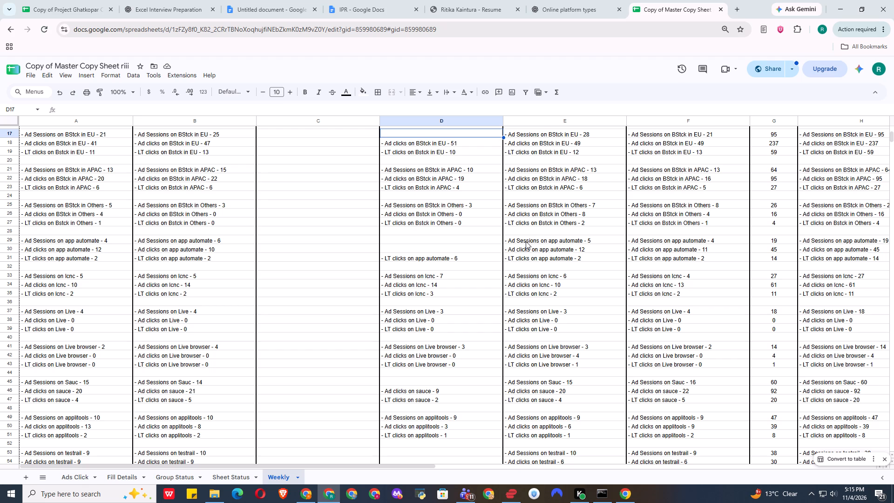
{"action": "left_click", "coordinate": [458, 188]}
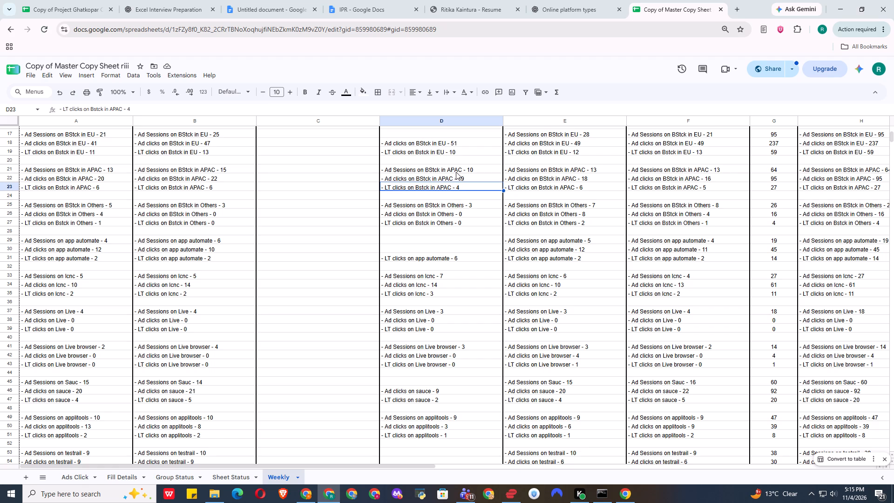
{"action": "scroll", "coordinate": [459, 172], "scroll_direction": "up", "scroll_amount": 1}
{"action": "left_click", "coordinate": [463, 217]}
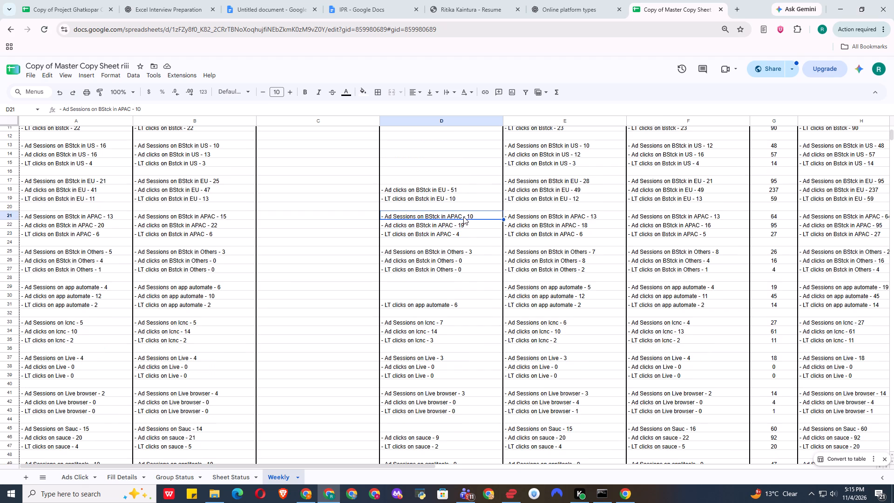
{"action": "key", "text": "BackSpace"}
{"action": "left_click", "coordinate": [466, 256]}
{"action": "key", "text": "BackSpace"}
Clear Thursday's entries for Ad Sessions on Live and LT clicks on Live browser.
{"action": "left_click", "coordinate": [478, 319]}
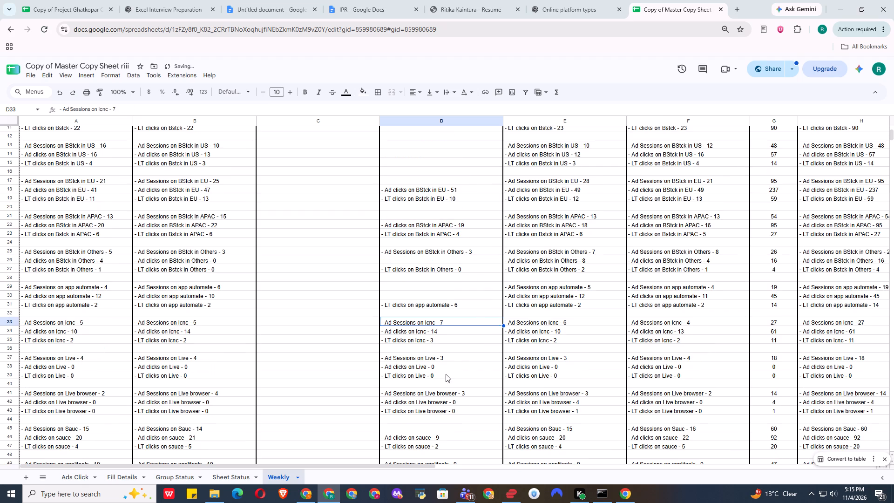
{"action": "left_click", "coordinate": [454, 361]}
{"action": "key", "text": "BackSpace"}
{"action": "left_click", "coordinate": [448, 379]}
{"action": "scroll", "coordinate": [448, 379], "scroll_direction": "down", "scroll_amount": 1}
{"action": "left_click", "coordinate": [461, 365]}
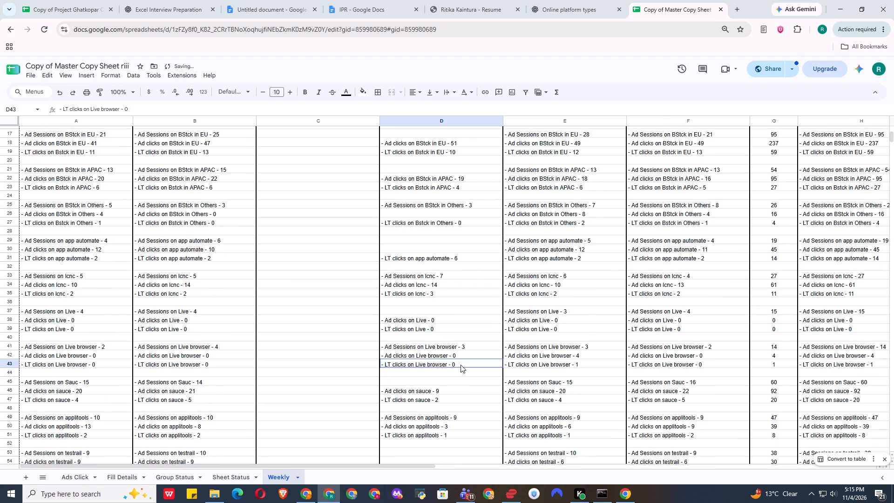
{"action": "key", "text": "BackSpace"}
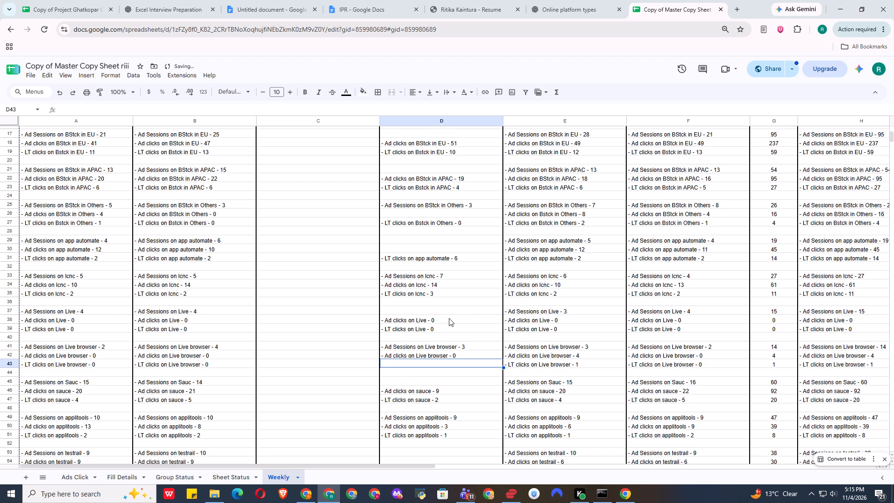
Clear Thursday's entries for Ad clicks and LT clicks on applitools.
{"action": "scroll", "coordinate": [449, 318], "scroll_direction": "down", "scroll_amount": 1}
{"action": "scroll", "coordinate": [419, 357], "scroll_direction": "down", "scroll_amount": 1}
{"action": "left_click", "coordinate": [441, 330]}
{"action": "key", "text": "BackSpace"}
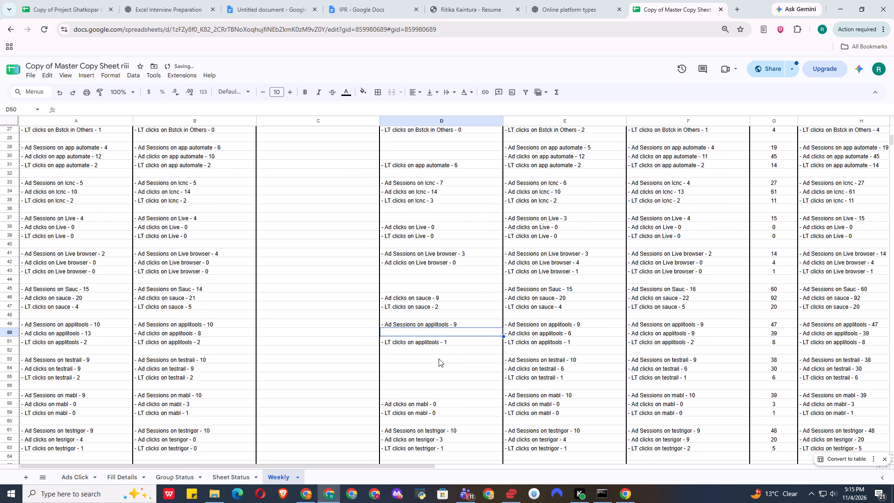
{"action": "left_click", "coordinate": [440, 340]}
{"action": "key", "text": "BackSpace"}
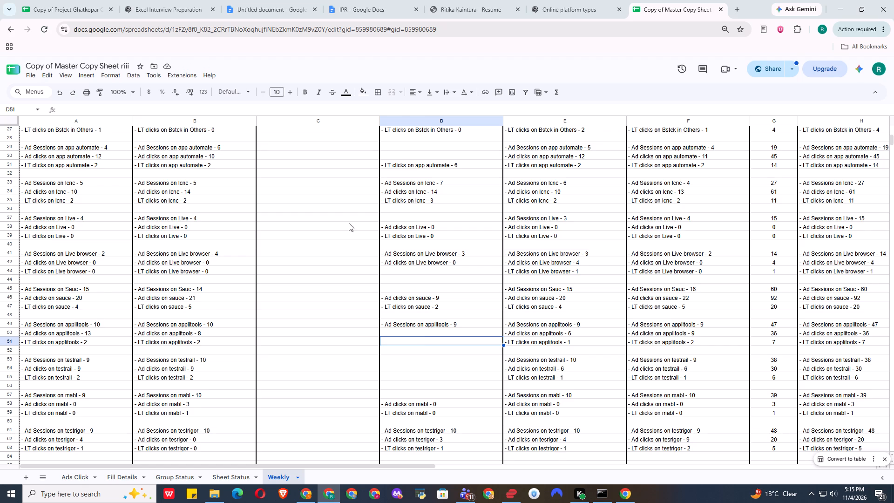
Clear Thursday's entries for Ad clicks and LT clicks on BStck in EU.
{"action": "scroll", "coordinate": [416, 177], "scroll_direction": "up", "scroll_amount": 2}
{"action": "left_click", "coordinate": [436, 146]}
{"action": "scroll", "coordinate": [444, 185], "scroll_direction": "up", "scroll_amount": 2}
{"action": "key", "text": "BackSpace"}
{"action": "left_click", "coordinate": [447, 283]}
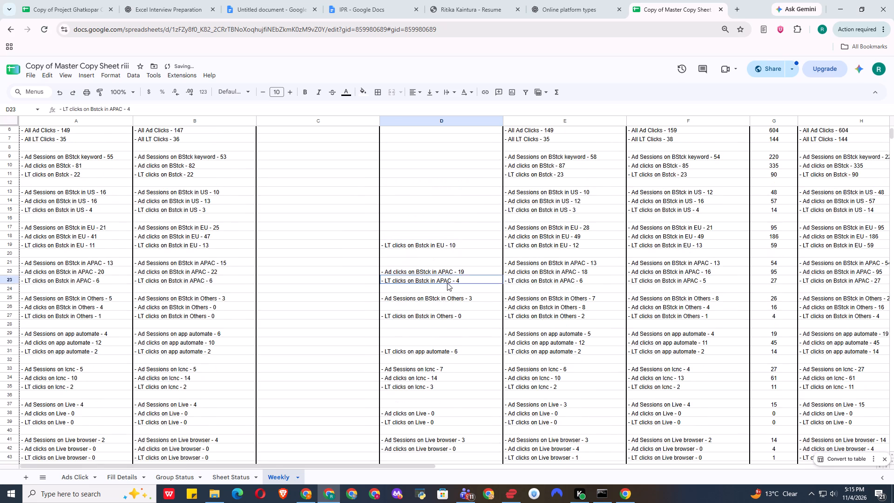
{"action": "scroll", "coordinate": [445, 285], "scroll_direction": "down", "scroll_amount": 3}
{"action": "scroll", "coordinate": [444, 287], "scroll_direction": "up", "scroll_amount": 8}
{"action": "left_click", "coordinate": [447, 289]}
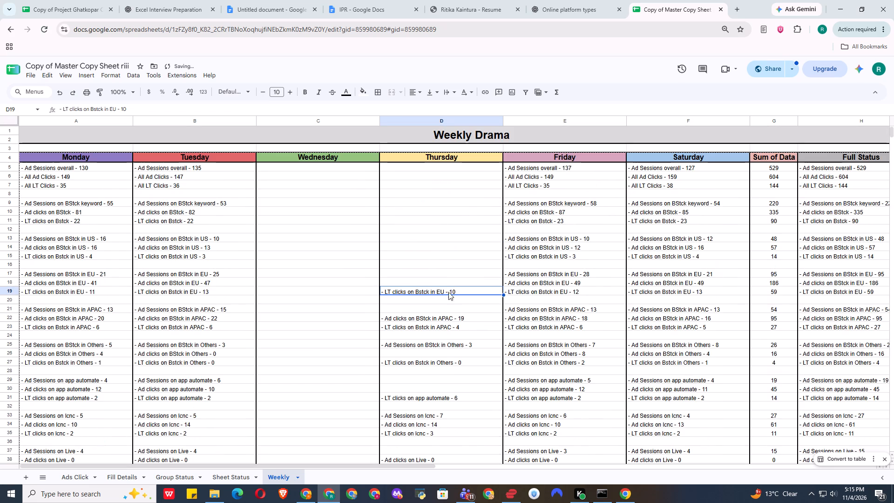
{"action": "key", "text": "BackSpace"}
Clear Thursday's entry for LT clicks on Bstck in APAC.
{"action": "left_click", "coordinate": [449, 349]}
{"action": "left_click", "coordinate": [449, 327]}
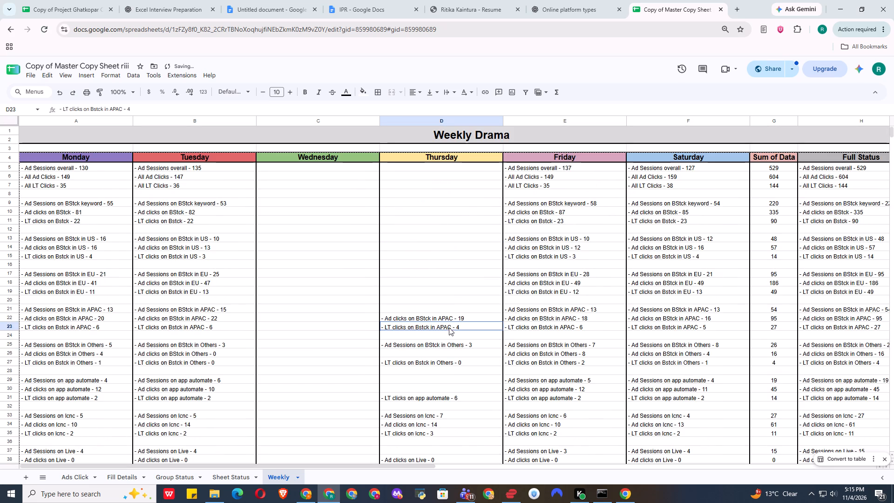
{"action": "key", "text": "BackSpace"}
Clear Thursday's entries for Ad clicks on sauce and Ad Sessions on applitools.
{"action": "scroll", "coordinate": [449, 326], "scroll_direction": "down", "scroll_amount": 4}
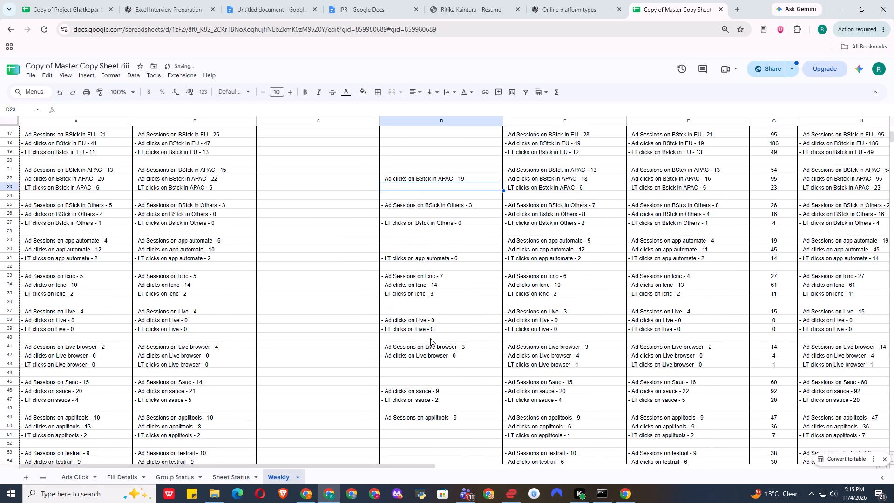
{"action": "left_click", "coordinate": [434, 342]}
{"action": "key", "text": "BackSpace"}
{"action": "left_click", "coordinate": [451, 370]}
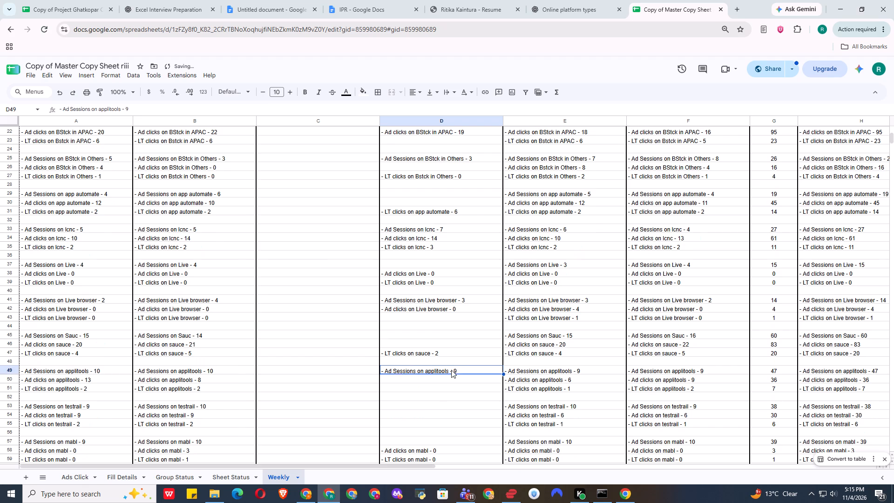
{"action": "key", "text": "BackSpace"}
Clear Thursday's entries for Ad clicks and Ad Sessions on testrigor.
{"action": "left_click", "coordinate": [421, 420]}
{"action": "scroll", "coordinate": [425, 418], "scroll_direction": "down", "scroll_amount": 3}
{"action": "left_click", "coordinate": [442, 348]}
{"action": "key", "text": "BackSpace"}
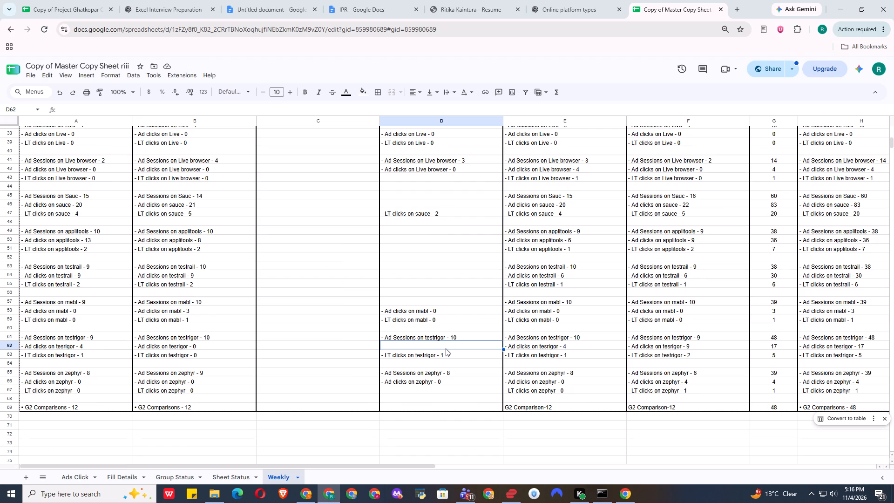
{"action": "key", "text": "BackSpace"}
{"action": "left_click", "coordinate": [442, 331]}
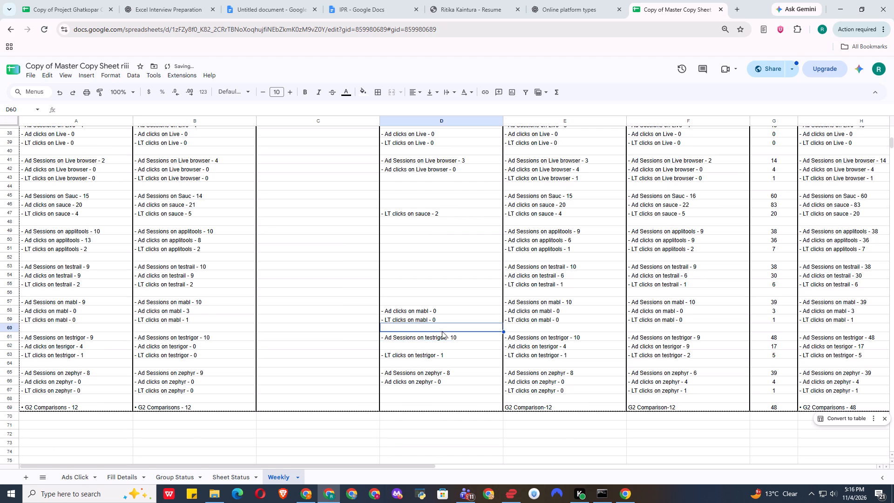
{"action": "left_click", "coordinate": [445, 337]}
{"action": "key", "text": "BackSpace"}
Clear Thursday's entry for Ad clicks on BStck in APAC.
{"action": "scroll", "coordinate": [445, 337], "scroll_direction": "up", "scroll_amount": 5}
{"action": "left_click", "coordinate": [423, 218]}
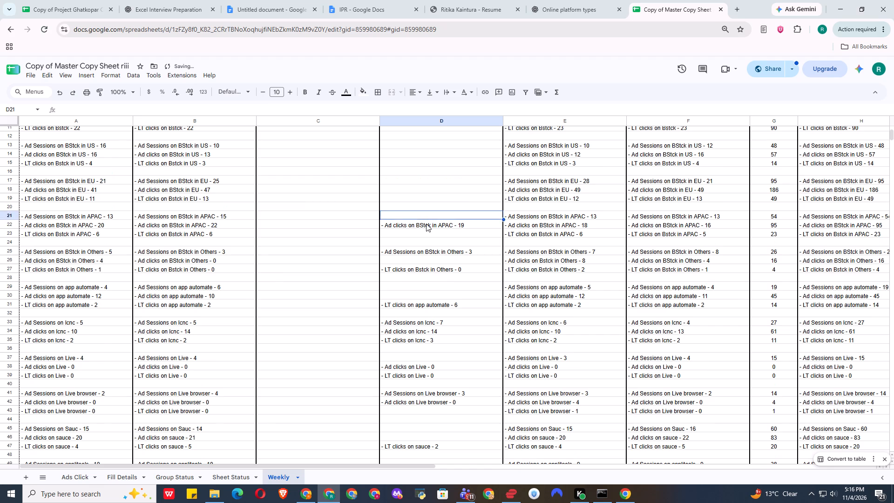
{"action": "left_click", "coordinate": [426, 224]}
{"action": "key", "text": "BackSpace"}
Clear Thursday's entries for Ad Sessions and LT clicks on BStck in Others.
{"action": "left_click", "coordinate": [431, 263]}
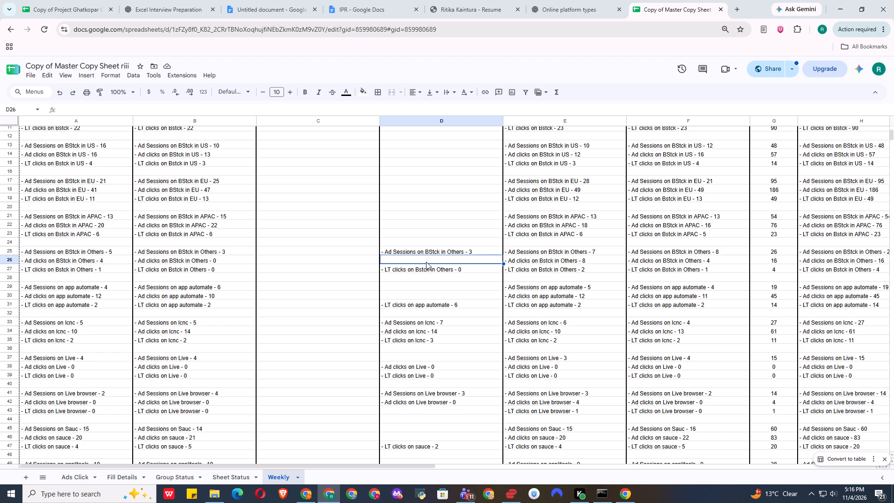
{"action": "left_click", "coordinate": [446, 257]}
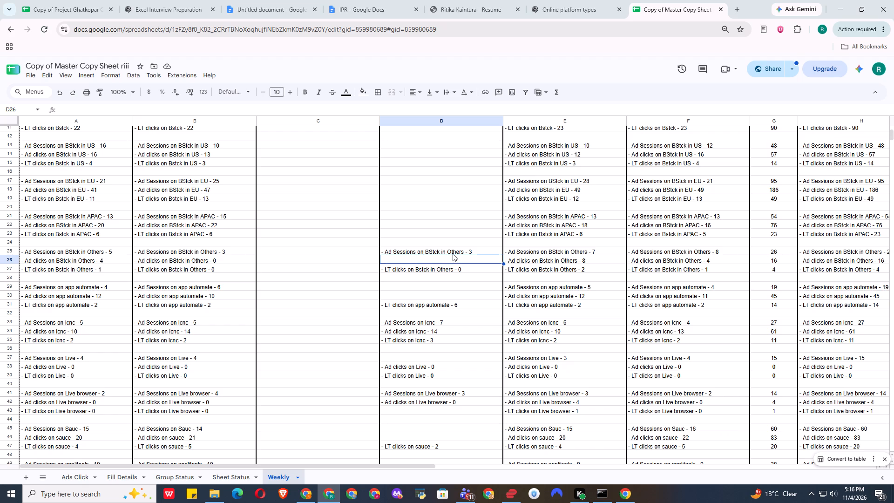
{"action": "left_click", "coordinate": [455, 246]}
{"action": "left_click", "coordinate": [459, 262]}
{"action": "left_click", "coordinate": [456, 254]}
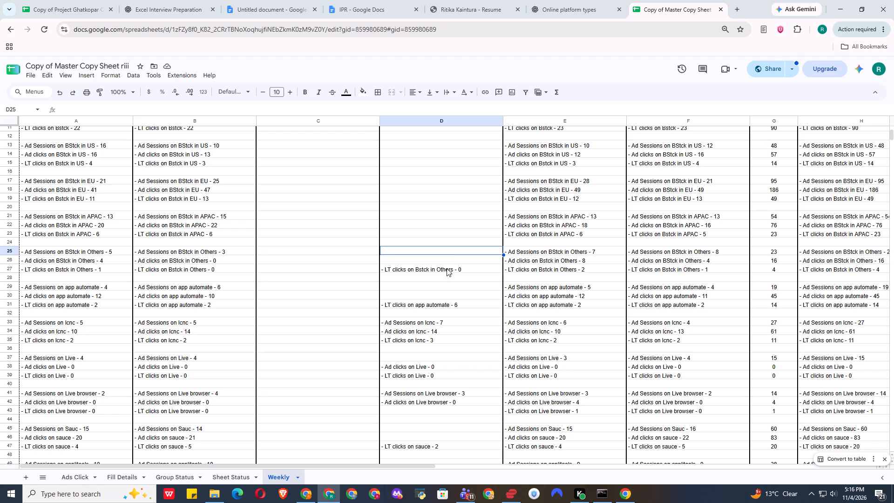
{"action": "left_click", "coordinate": [448, 275]}
{"action": "left_click", "coordinate": [449, 272]}
{"action": "key", "text": "BackSpace"}
Clear Thursday's entries for LT clicks on app automate and Ad Sessions on Live browser.
{"action": "left_click", "coordinate": [442, 293]}
{"action": "left_click", "coordinate": [438, 300]}
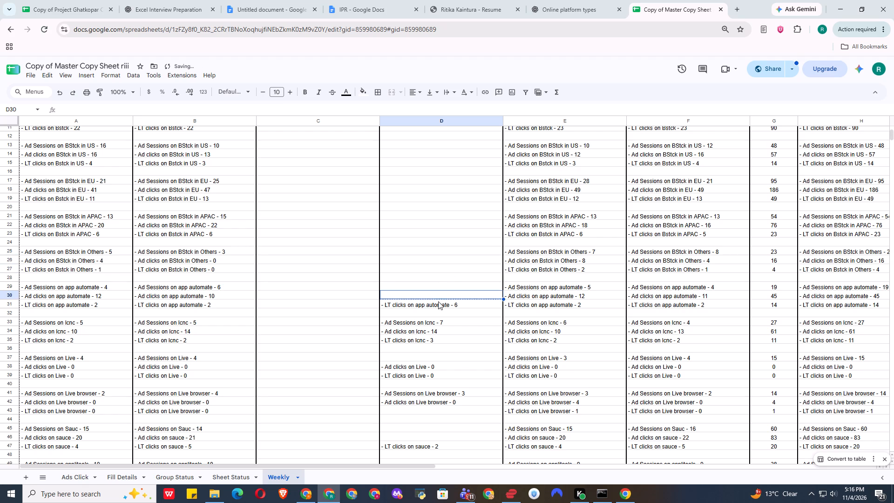
{"action": "left_click", "coordinate": [442, 307]}
{"action": "key", "text": "BackSpace"}
{"action": "left_click", "coordinate": [449, 285]}
{"action": "scroll", "coordinate": [449, 285], "scroll_direction": "up", "scroll_amount": 7}
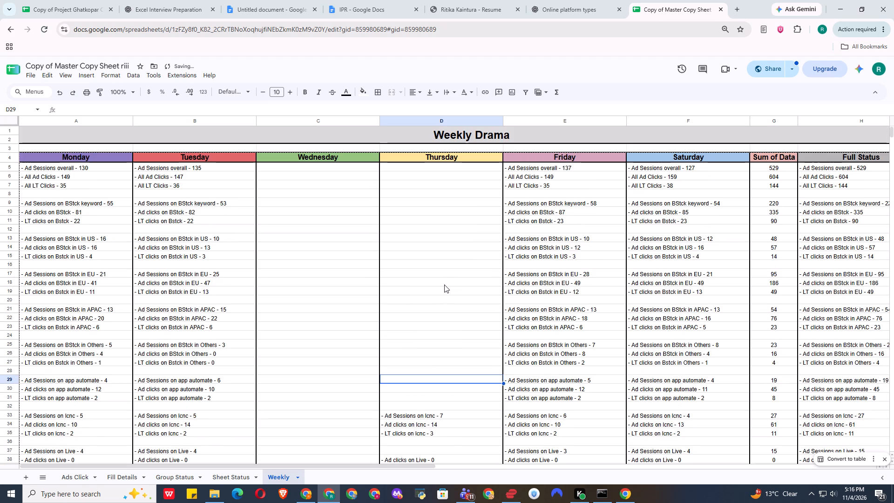
{"action": "scroll", "coordinate": [414, 285], "scroll_direction": "down", "scroll_amount": 5}
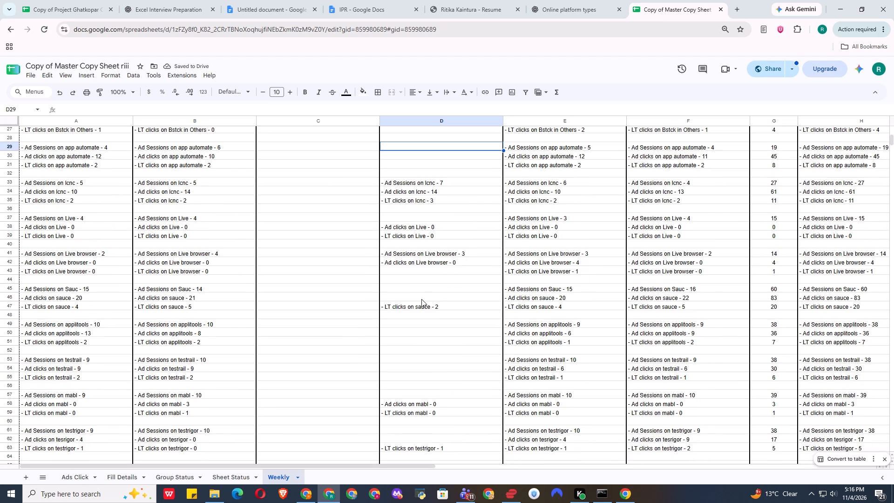
{"action": "left_click", "coordinate": [414, 252]}
{"action": "key", "text": "BackSpace"}
Clear Thursday's entry for Ad Sessions on zephyr.
{"action": "left_click", "coordinate": [466, 332]}
{"action": "scroll", "coordinate": [466, 330], "scroll_direction": "down", "scroll_amount": 3}
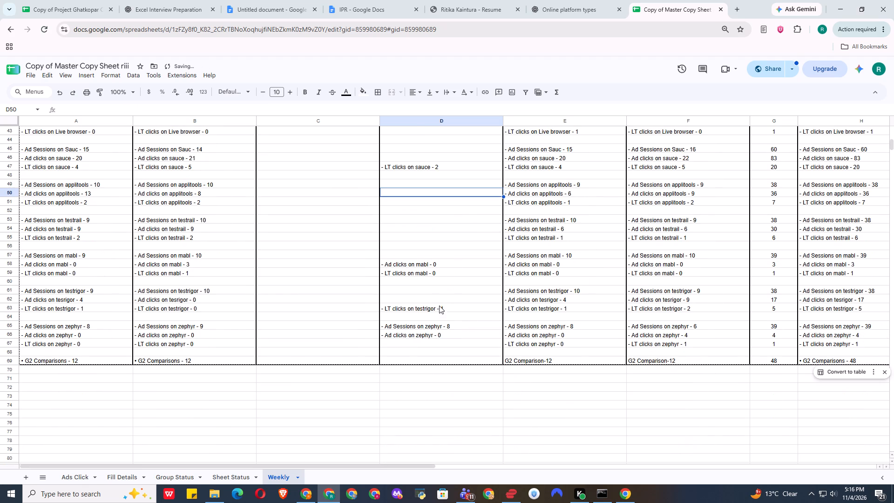
{"action": "left_click", "coordinate": [448, 318]}
{"action": "left_click", "coordinate": [454, 324]}
{"action": "key", "text": "BackSpace"}
Clear Thursday's entries for Ad Sessions and LT clicks on lcnc.
{"action": "scroll", "coordinate": [418, 292], "scroll_direction": "up", "scroll_amount": 4}
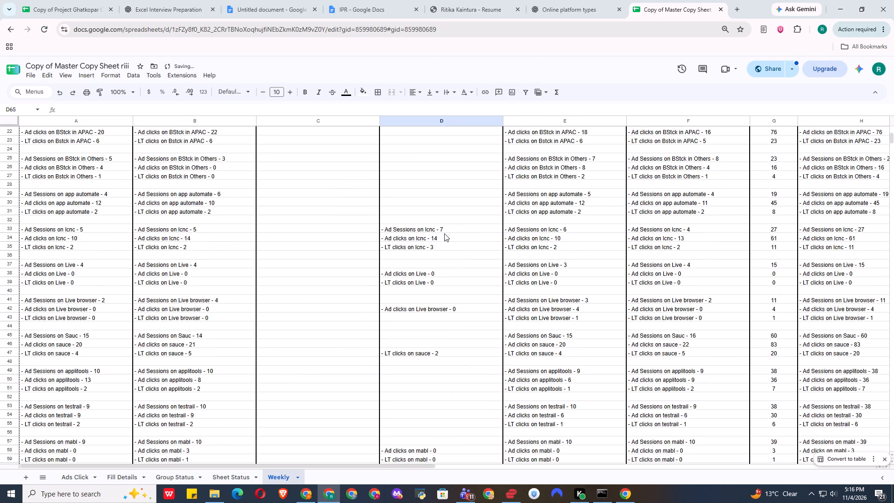
{"action": "left_click", "coordinate": [444, 233]}
{"action": "key", "text": "BackSpace"}
{"action": "left_click", "coordinate": [439, 245]}
{"action": "key", "text": "BackSpace"}
Clear Thursday's entries for Ad clicks on Live browser and Ad clicks on lcnc.
{"action": "left_click", "coordinate": [434, 291]}
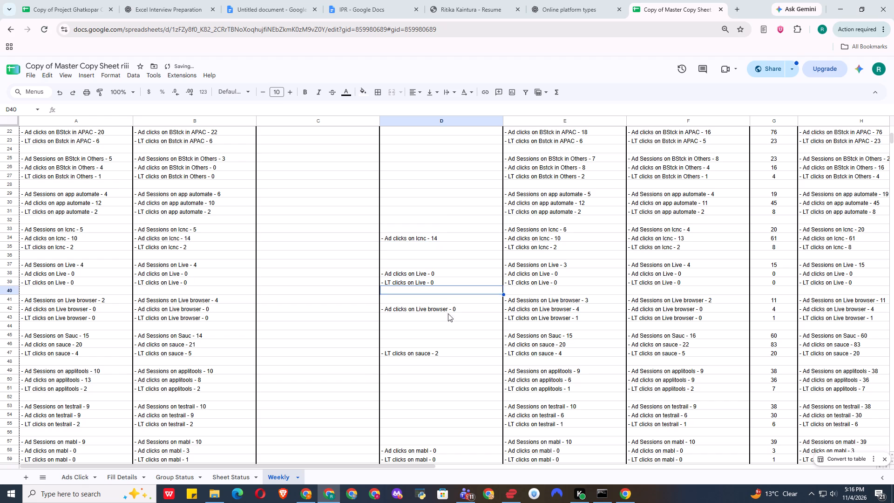
{"action": "left_click", "coordinate": [448, 313]}
{"action": "left_click", "coordinate": [439, 306]}
{"action": "key", "text": "BackSpace"}
{"action": "scroll", "coordinate": [436, 305], "scroll_direction": "up", "scroll_amount": 3}
{"action": "scroll", "coordinate": [420, 243], "scroll_direction": "up", "scroll_amount": 6}
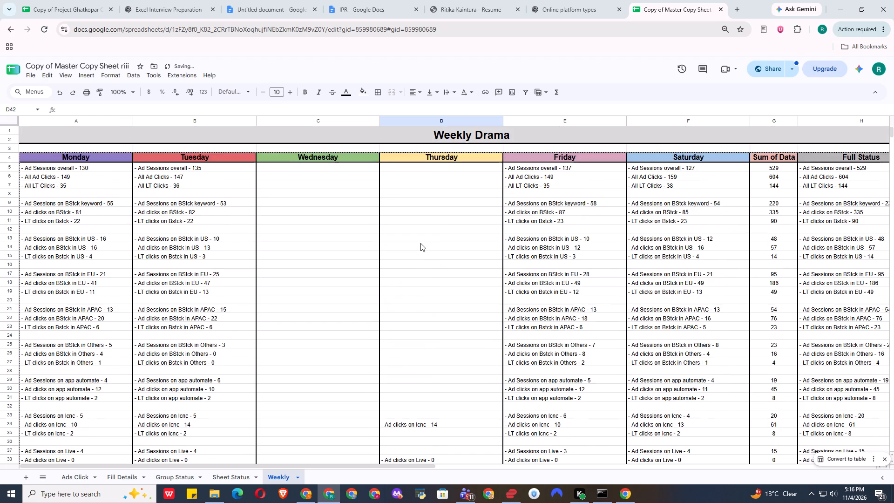
{"action": "scroll", "coordinate": [420, 245], "scroll_direction": "down", "scroll_amount": 3}
{"action": "left_click", "coordinate": [436, 289]}
{"action": "left_click", "coordinate": [436, 284]}
{"action": "key", "text": "BackSpace"}
Clear Thursday's entries for Ad clicks and LT clicks on Live.
{"action": "left_click", "coordinate": [442, 311]}
{"action": "scroll", "coordinate": [430, 304], "scroll_direction": "up", "scroll_amount": 6}
{"action": "scroll", "coordinate": [429, 304], "scroll_direction": "down", "scroll_amount": 4}
{"action": "left_click", "coordinate": [420, 269]}
{"action": "key", "text": "BackSpace"}
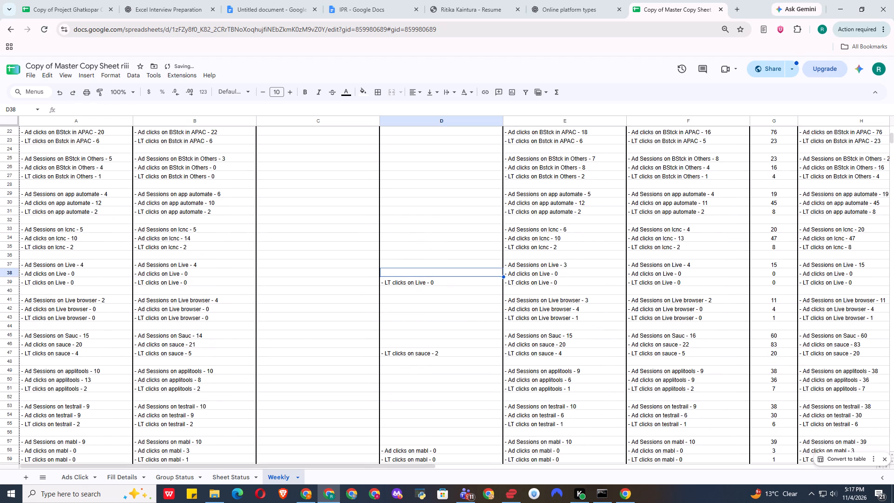
{"action": "left_click", "coordinate": [430, 282]}
{"action": "key", "text": "BackSpace"}
Clear Thursday's entries for LT clicks on testrigor and LT clicks on sauce.
{"action": "left_click", "coordinate": [435, 324]}
{"action": "scroll", "coordinate": [435, 324], "scroll_direction": "down", "scroll_amount": 3}
{"action": "left_click", "coordinate": [440, 348]}
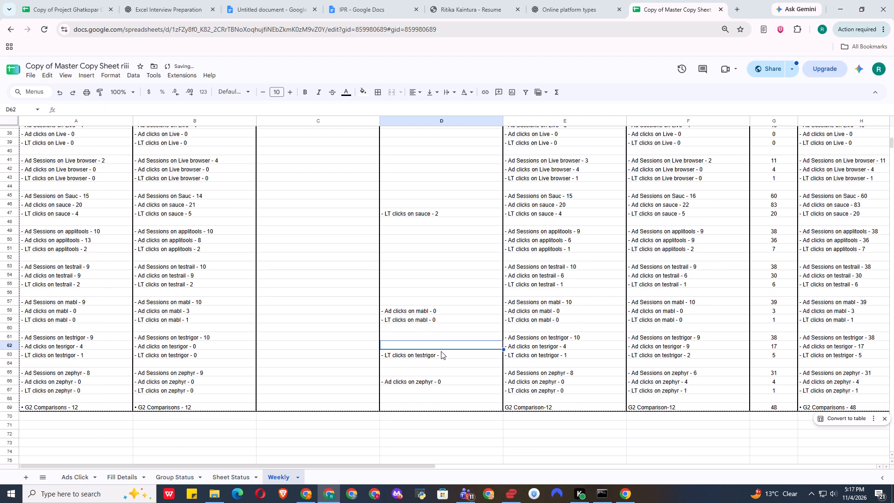
{"action": "left_click", "coordinate": [441, 355]}
{"action": "key", "text": "BackSpace"}
{"action": "scroll", "coordinate": [433, 344], "scroll_direction": "up", "scroll_amount": 2}
{"action": "left_click", "coordinate": [424, 301]}
{"action": "left_click", "coordinate": [427, 309]}
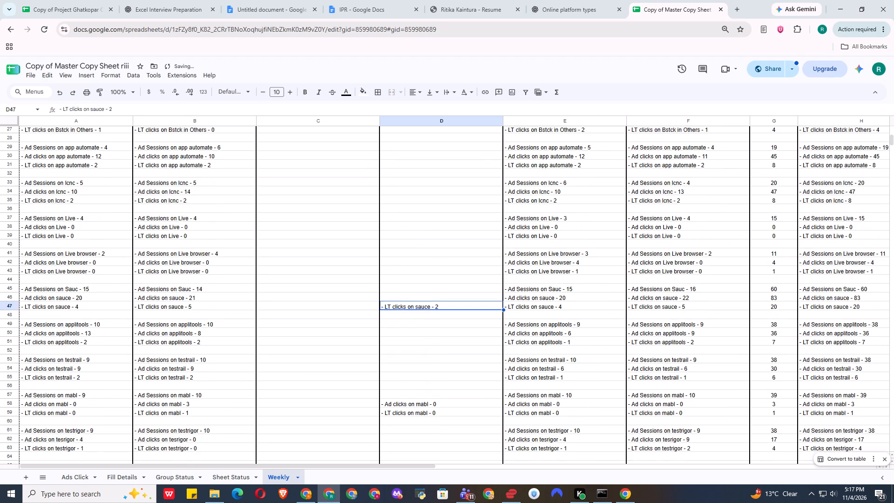
{"action": "key", "text": "BackSpace"}
Clear Thursday's entry for Ad clicks on zephyr.
{"action": "scroll", "coordinate": [431, 335], "scroll_direction": "down", "scroll_amount": 3}
{"action": "left_click", "coordinate": [431, 335]}
{"action": "key", "text": "BackSpace"}
Clear Thursday's entries for LT clicks and Ad clicks on mabl.
{"action": "left_click", "coordinate": [421, 276]}
{"action": "key", "text": "BackSpace"}
{"action": "left_click", "coordinate": [433, 265]}
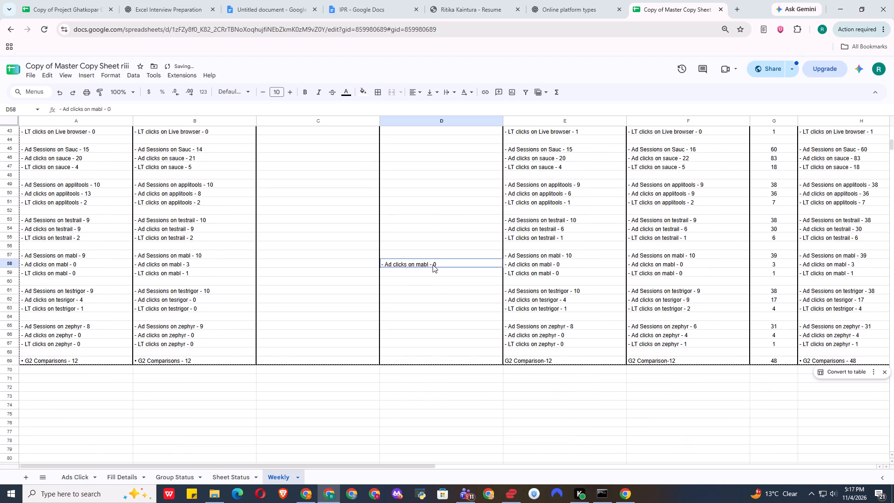
{"action": "key", "text": "BackSpace"}
{"action": "left_click", "coordinate": [441, 300]}
{"action": "scroll", "coordinate": [447, 299], "scroll_direction": "up", "scroll_amount": 13}
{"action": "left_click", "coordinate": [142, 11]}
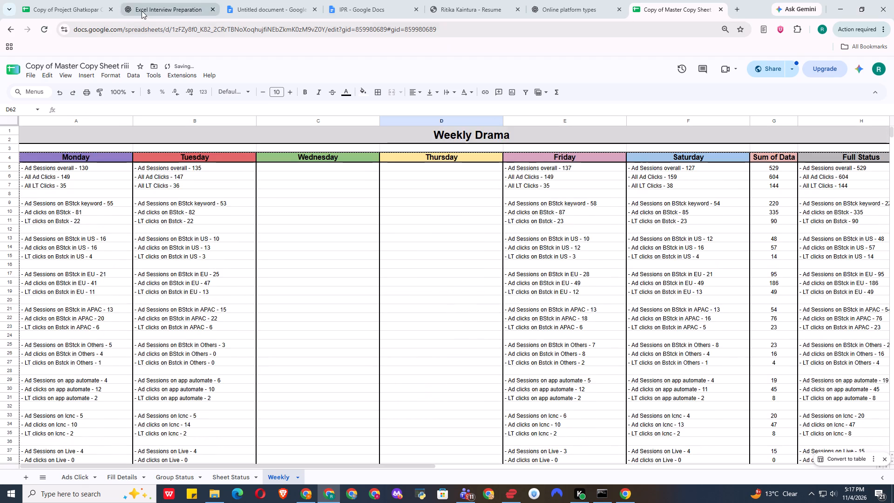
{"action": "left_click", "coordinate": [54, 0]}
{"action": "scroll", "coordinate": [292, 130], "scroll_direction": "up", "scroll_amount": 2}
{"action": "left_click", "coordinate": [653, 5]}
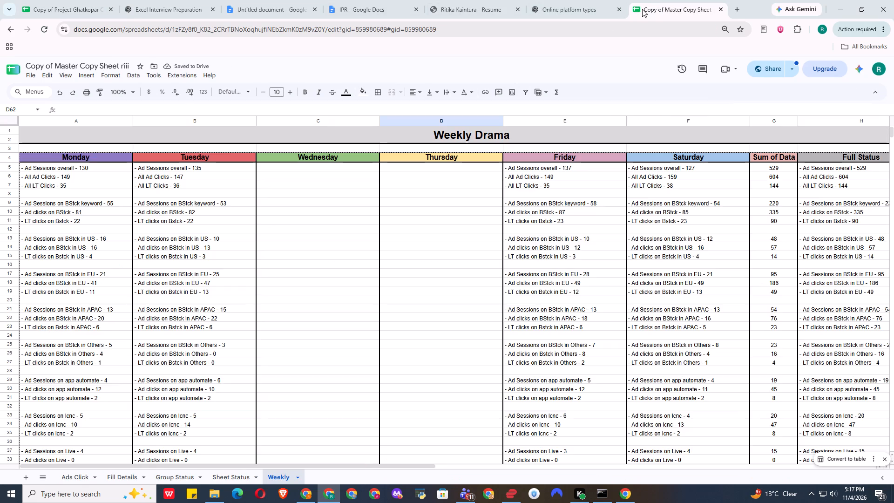
Open the Sheet Status sheet to view the category counts.
{"action": "left_click", "coordinate": [231, 480]}
{"action": "scroll", "coordinate": [291, 269], "scroll_direction": "up", "scroll_amount": 3}
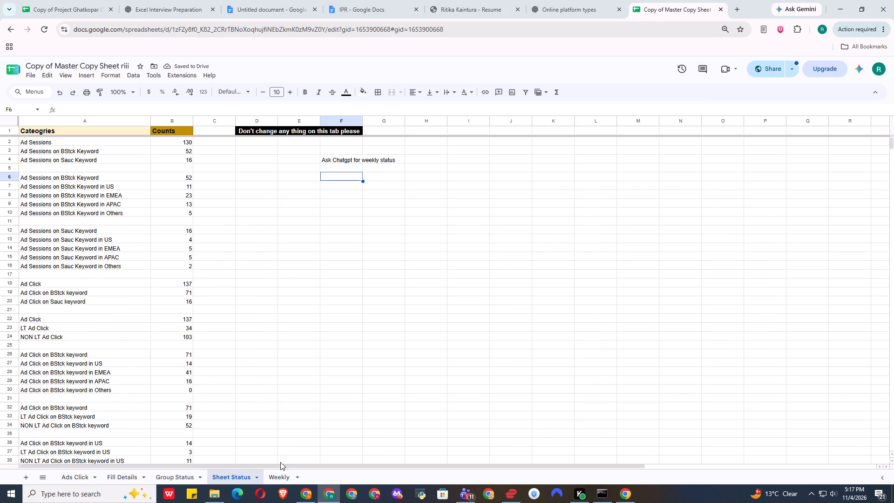
Copy the Weekly Status entries in the Group Status sheet, from Ad Sessions overall down to G2 Comparisons.
{"action": "left_click", "coordinate": [278, 476]}
{"action": "left_click", "coordinate": [174, 472]}
{"action": "scroll", "coordinate": [414, 270], "scroll_direction": "up", "scroll_amount": 5}
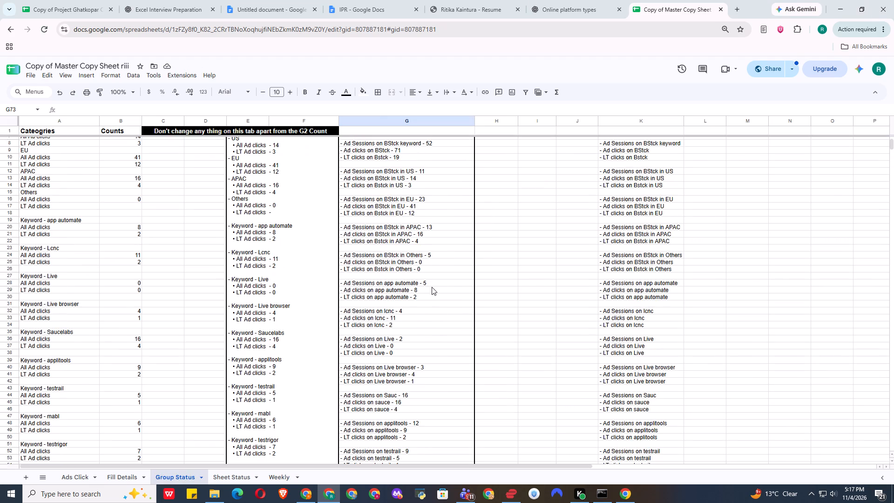
{"action": "scroll", "coordinate": [432, 287], "scroll_direction": "up", "scroll_amount": 2}
{"action": "left_click_drag", "start_coordinate": [420, 163], "coordinate": [423, 412]}
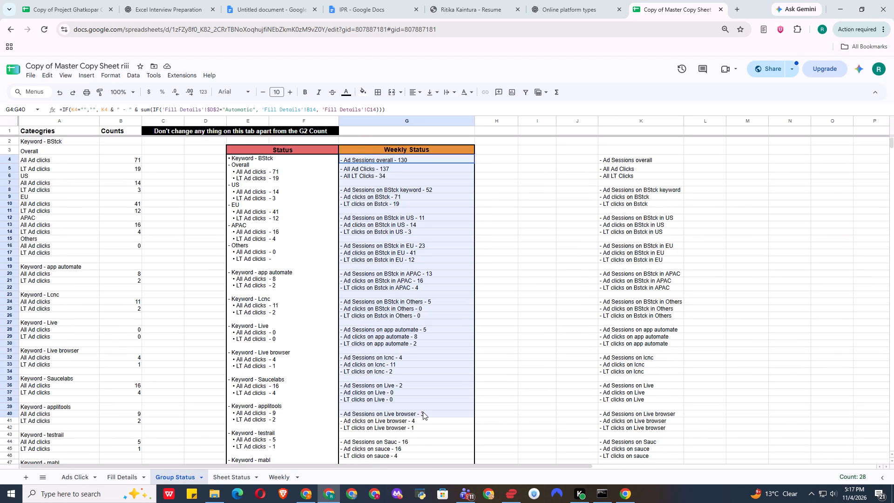
{"action": "left_click_drag", "start_coordinate": [423, 412], "coordinate": [440, 442]}
{"action": "key", "text": "ctrl+c"}
{"action": "left_click", "coordinate": [551, 393]}
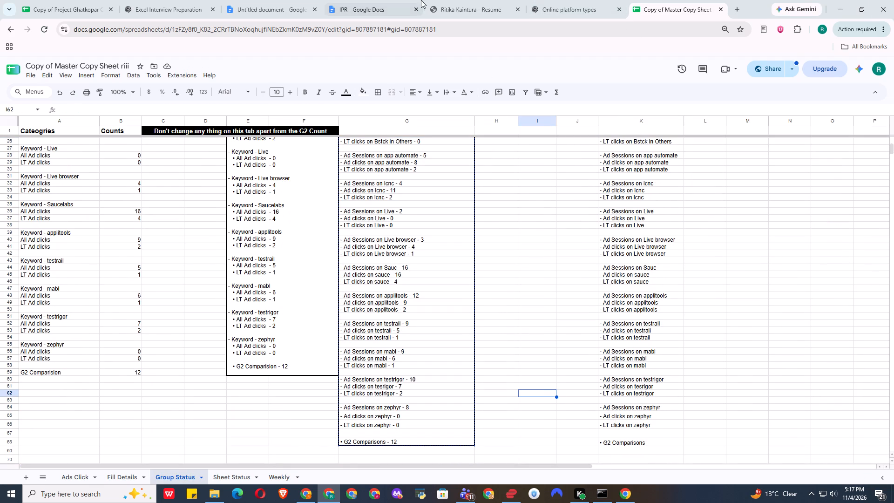
Open the Weekly sheet to view the Wednesday and Thursday columns.
{"action": "left_click", "coordinate": [277, 473]}
{"action": "scroll", "coordinate": [303, 292], "scroll_direction": "up", "scroll_amount": 3}
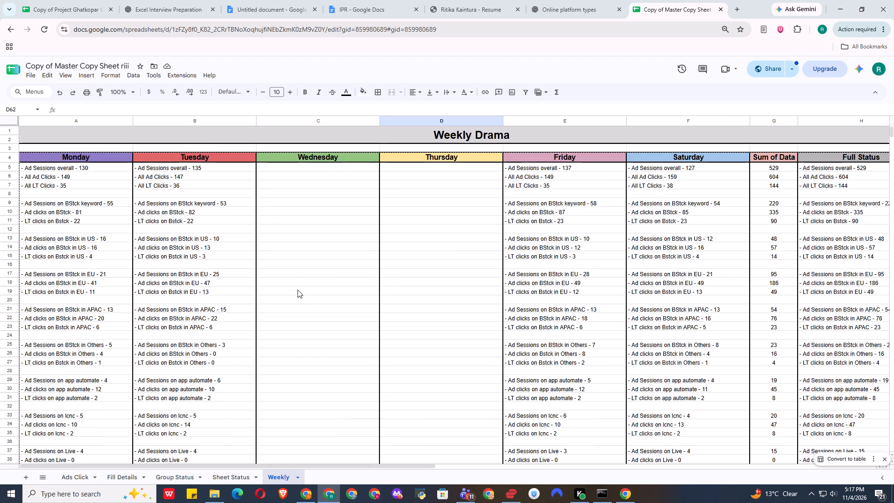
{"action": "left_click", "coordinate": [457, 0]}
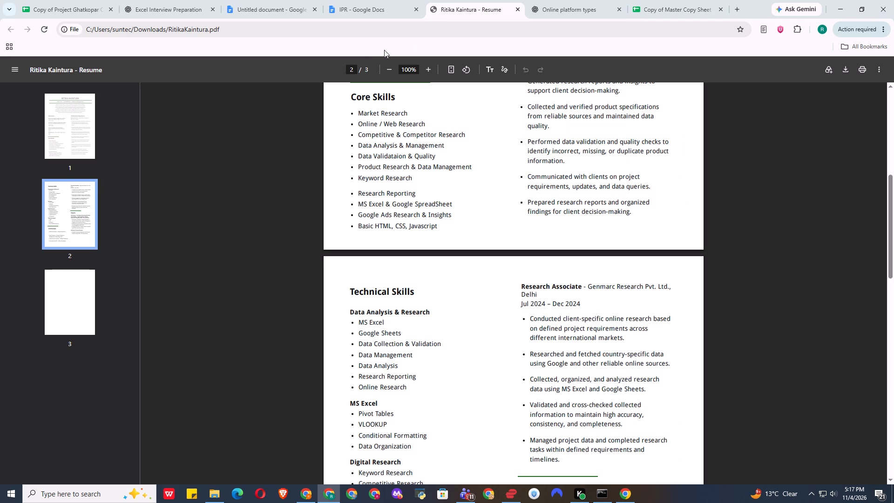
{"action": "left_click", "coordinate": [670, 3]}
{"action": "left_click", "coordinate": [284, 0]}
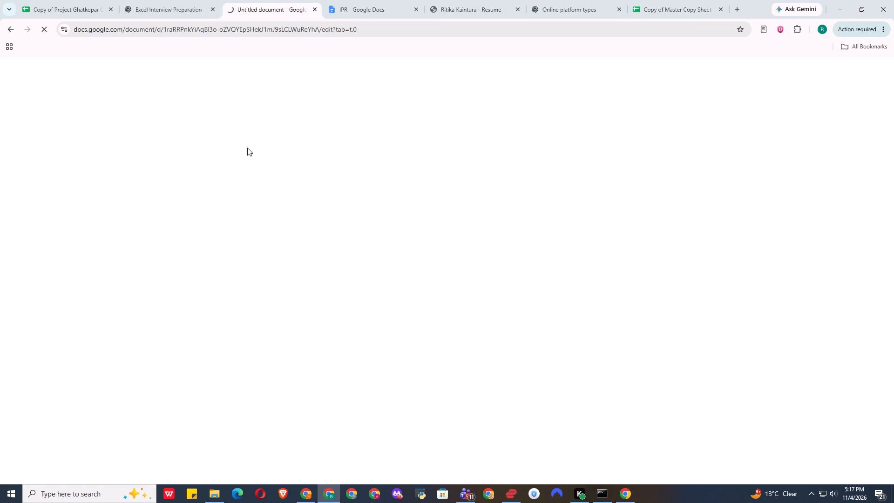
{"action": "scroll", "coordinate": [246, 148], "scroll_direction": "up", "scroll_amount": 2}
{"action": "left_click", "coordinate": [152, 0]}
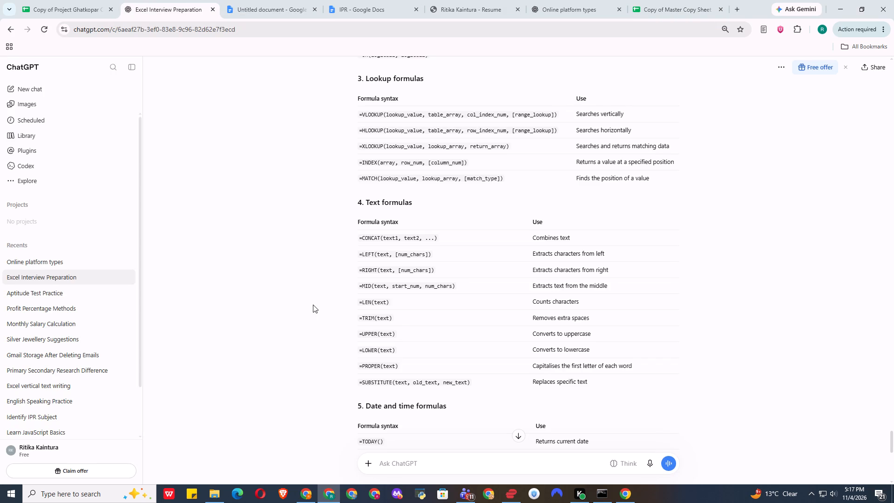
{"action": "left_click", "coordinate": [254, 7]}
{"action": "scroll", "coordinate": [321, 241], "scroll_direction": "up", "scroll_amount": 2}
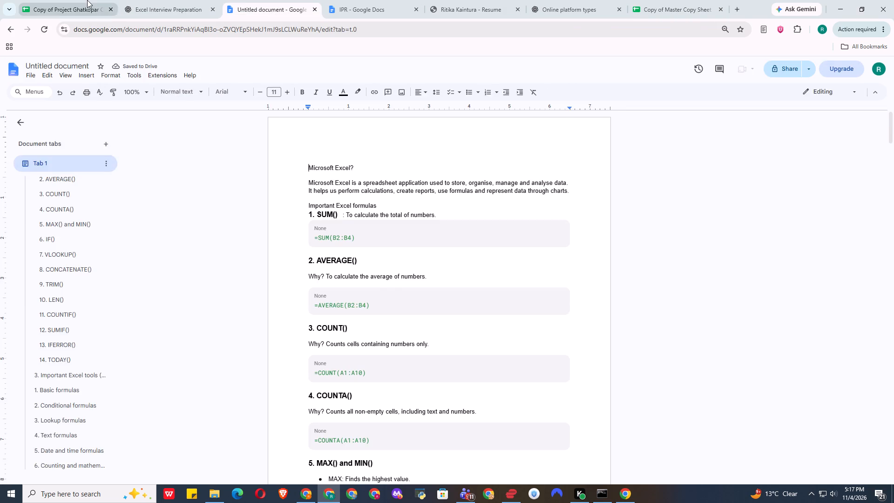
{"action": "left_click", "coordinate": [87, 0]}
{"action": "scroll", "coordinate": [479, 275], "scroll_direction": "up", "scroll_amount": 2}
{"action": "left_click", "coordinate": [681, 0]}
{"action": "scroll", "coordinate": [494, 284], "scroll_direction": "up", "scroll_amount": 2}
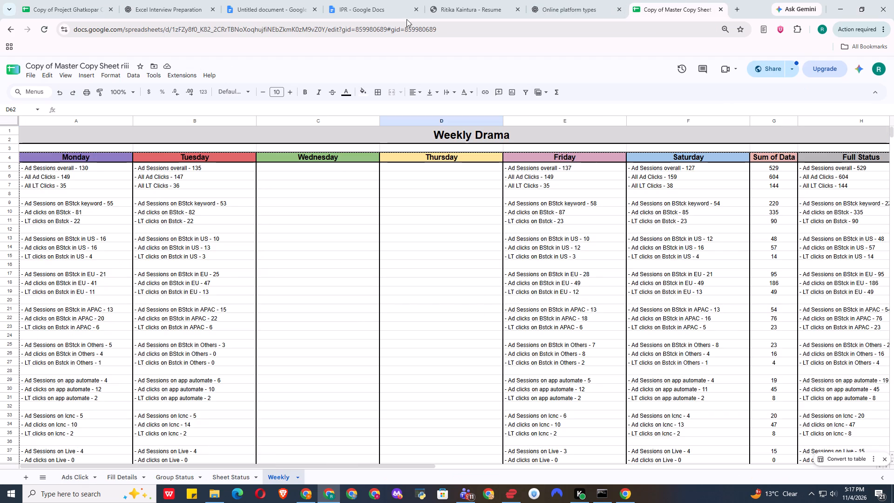
Return to the Group Status sheet with the Weekly Status entries.
{"action": "left_click", "coordinate": [182, 471]}
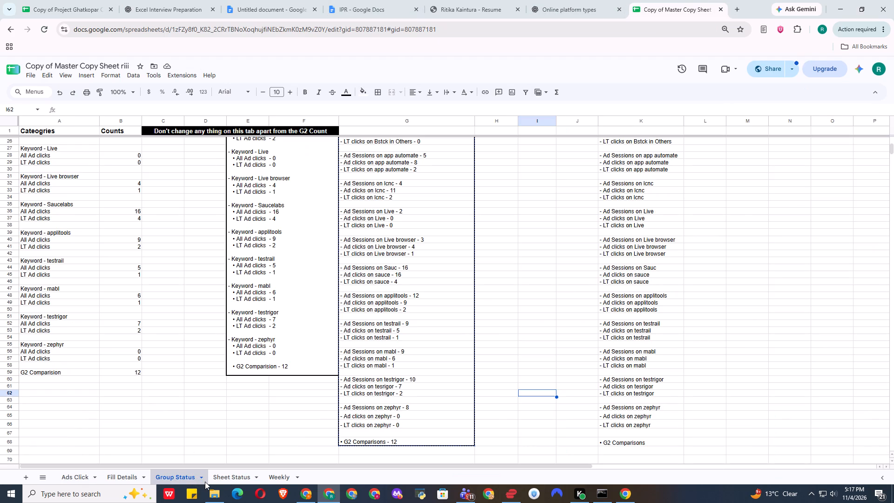
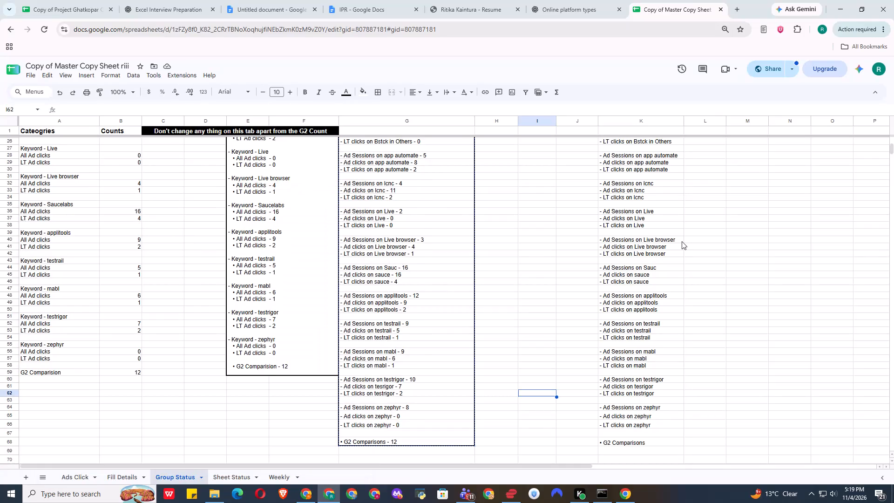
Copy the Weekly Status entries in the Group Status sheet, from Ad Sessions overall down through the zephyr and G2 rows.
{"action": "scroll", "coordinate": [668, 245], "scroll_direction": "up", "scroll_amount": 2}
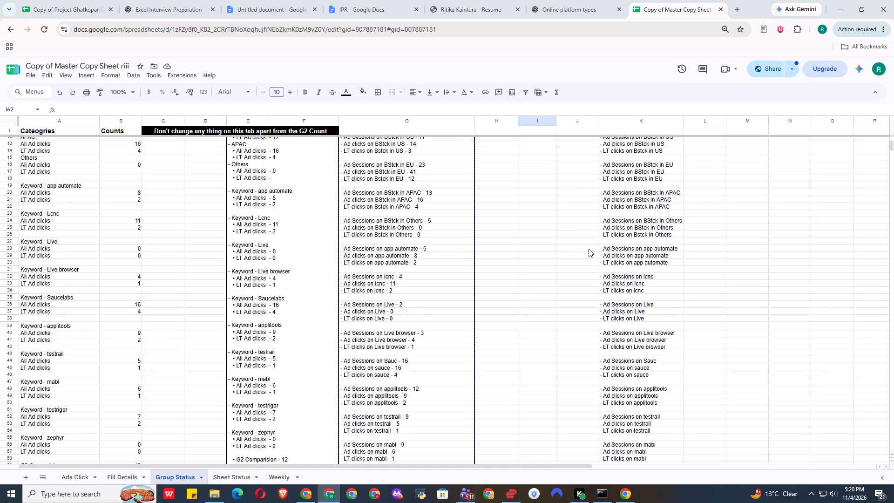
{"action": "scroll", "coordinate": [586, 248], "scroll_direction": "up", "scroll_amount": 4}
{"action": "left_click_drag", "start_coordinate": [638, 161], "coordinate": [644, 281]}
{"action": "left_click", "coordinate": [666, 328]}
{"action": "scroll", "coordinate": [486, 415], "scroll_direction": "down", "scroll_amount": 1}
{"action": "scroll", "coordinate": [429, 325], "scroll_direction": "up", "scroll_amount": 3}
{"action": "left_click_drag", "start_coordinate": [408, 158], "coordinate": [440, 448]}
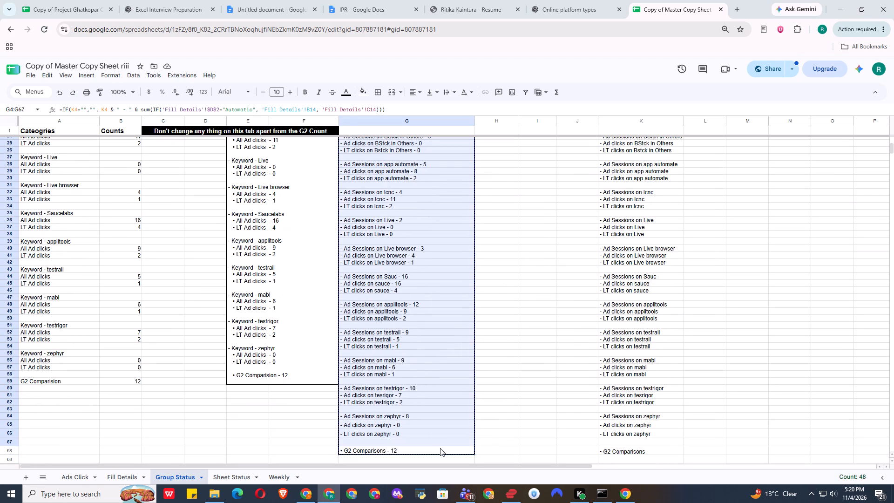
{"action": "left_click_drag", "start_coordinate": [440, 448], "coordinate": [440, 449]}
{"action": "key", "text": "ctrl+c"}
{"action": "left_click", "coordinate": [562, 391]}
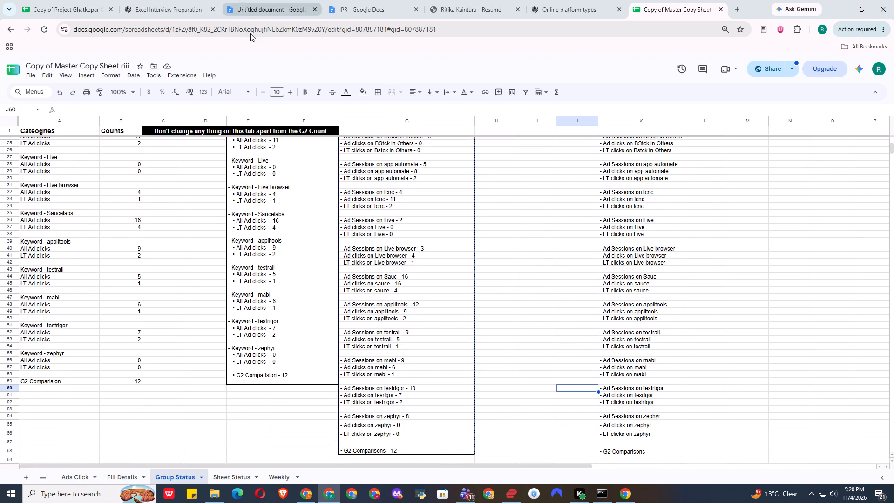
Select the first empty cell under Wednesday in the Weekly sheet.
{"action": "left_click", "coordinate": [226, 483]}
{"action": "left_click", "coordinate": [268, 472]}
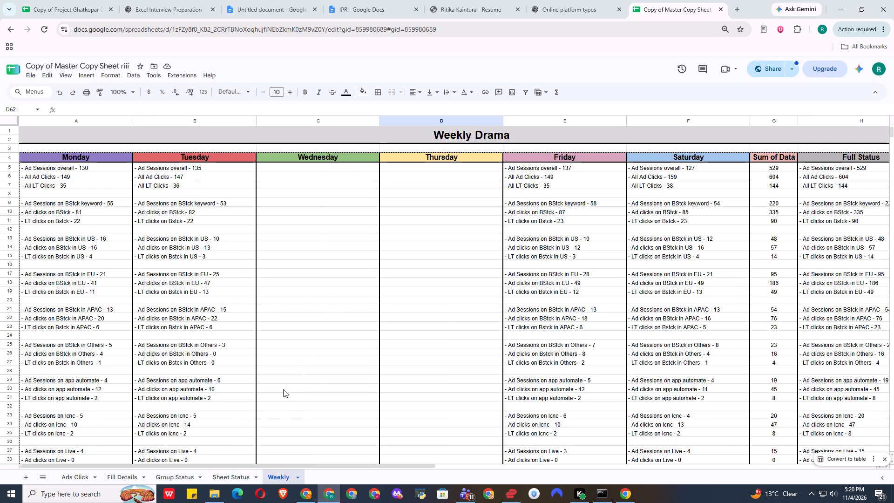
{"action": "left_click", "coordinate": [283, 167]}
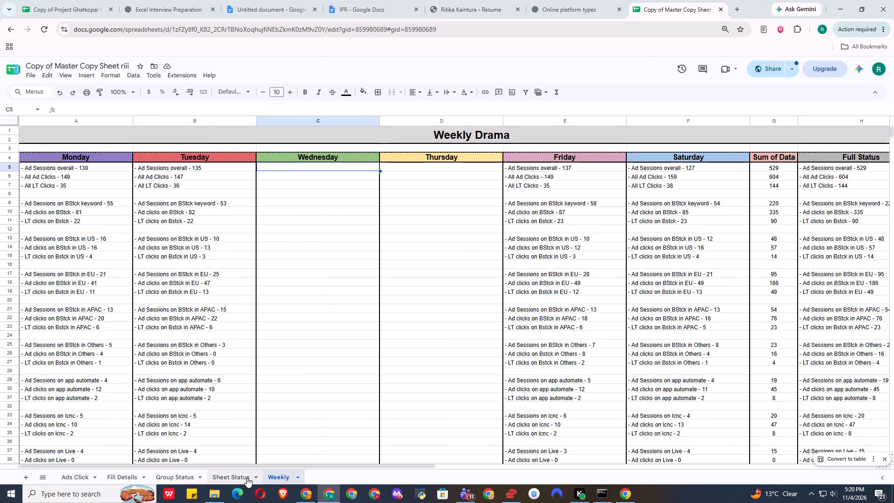
Review the category counts in the Sheet Status sheet and the Weekly Status entries in Group Status.
{"action": "left_click", "coordinate": [247, 477]}
{"action": "scroll", "coordinate": [397, 231], "scroll_direction": "up", "scroll_amount": 3}
{"action": "left_click", "coordinate": [176, 477]}
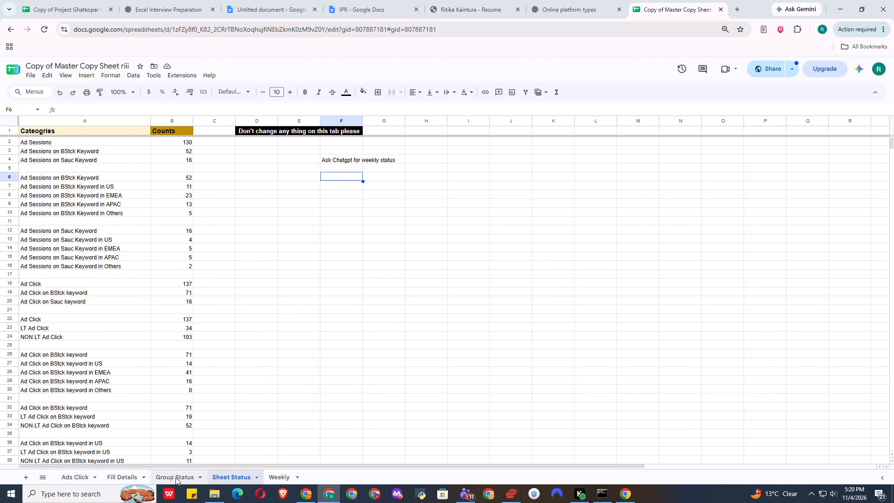
{"action": "scroll", "coordinate": [267, 403], "scroll_direction": "up", "scroll_amount": 6}
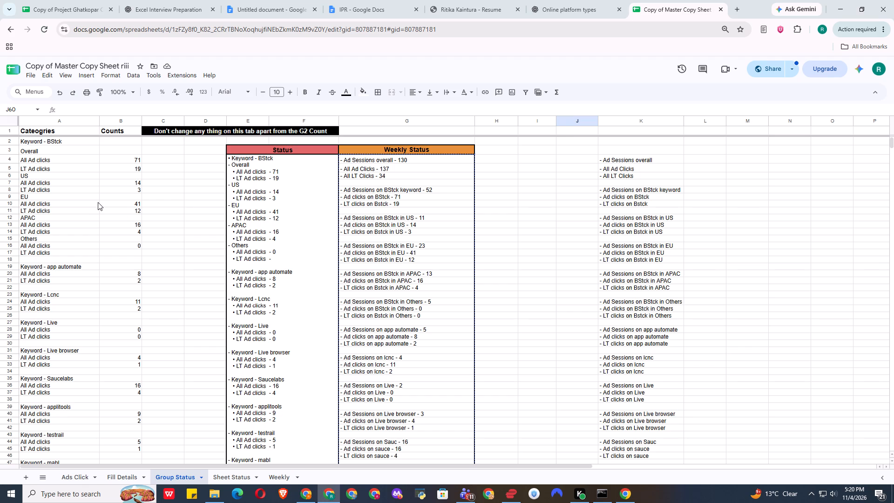
{"action": "scroll", "coordinate": [70, 195], "scroll_direction": "up", "scroll_amount": 2}
{"action": "left_click", "coordinate": [589, 7]}
{"action": "left_click", "coordinate": [654, 4]}
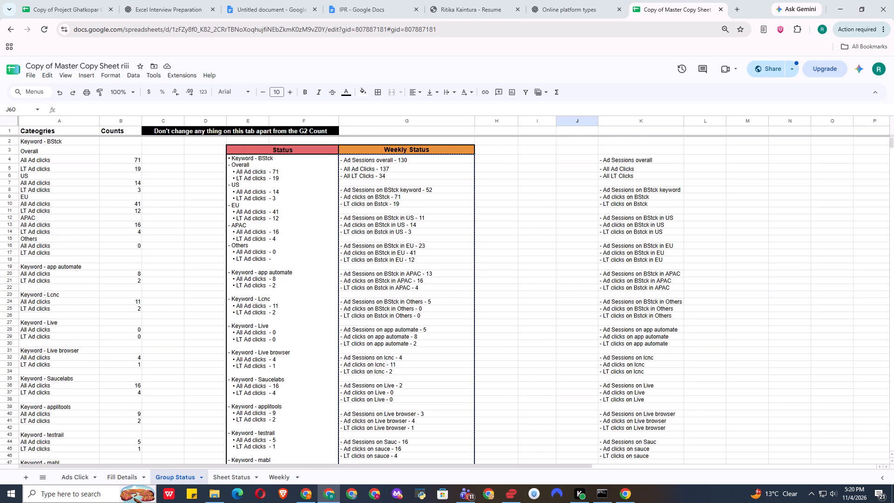
Set the Manual count for Browserstack Sessions on OTHERS to 4 in the Fill Details sheet.
{"action": "left_click", "coordinate": [115, 476]}
{"action": "scroll", "coordinate": [427, 256], "scroll_direction": "up", "scroll_amount": 3}
{"action": "left_click", "coordinate": [325, 231]}
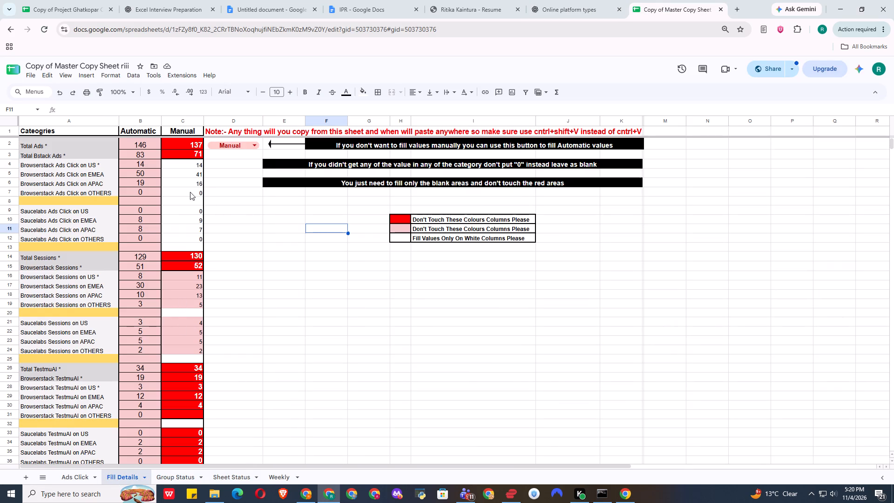
{"action": "left_click", "coordinate": [181, 220]}
{"action": "left_click", "coordinate": [190, 287]}
{"action": "left_click", "coordinate": [191, 294]}
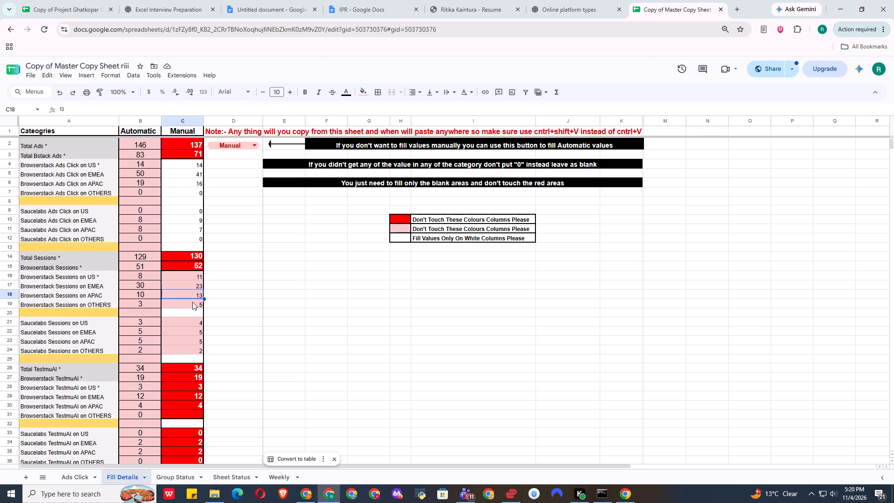
{"action": "left_click", "coordinate": [191, 305]}
{"action": "key", "text": "4"}
{"action": "left_click", "coordinate": [262, 310]}
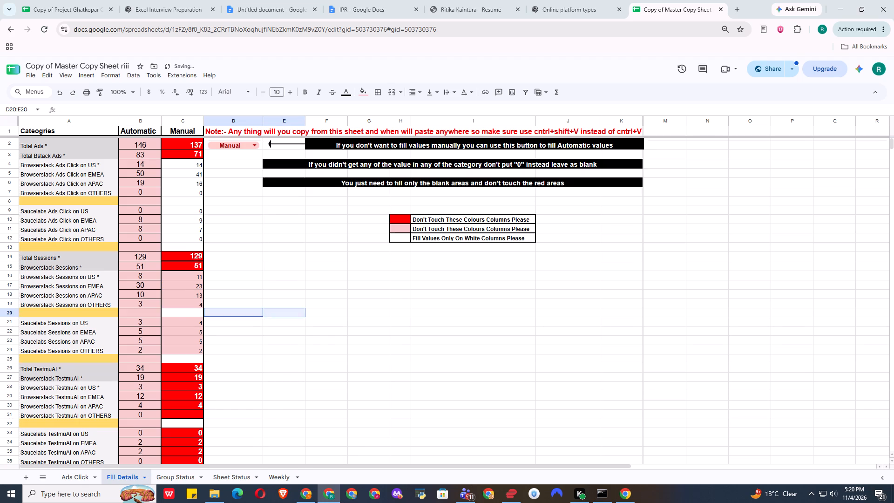
Set the Manual count for Saucelabs Sessions on EMEA to 4.
{"action": "scroll", "coordinate": [244, 322], "scroll_direction": "down", "scroll_amount": 2}
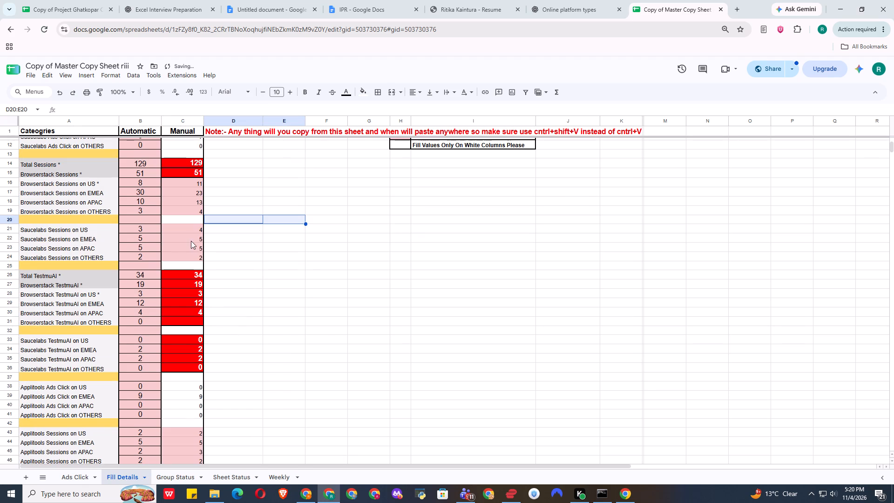
{"action": "left_click", "coordinate": [188, 233]}
{"action": "left_click", "coordinate": [187, 240]}
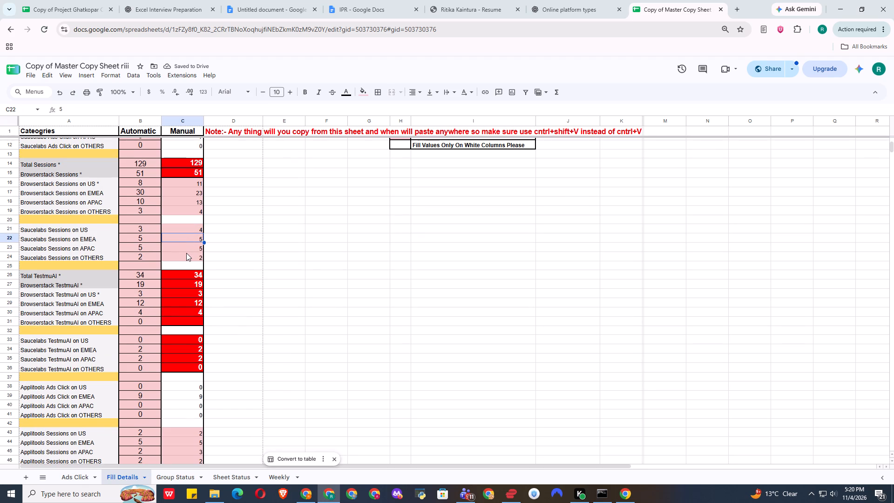
{"action": "key", "text": "4"}
{"action": "left_click", "coordinate": [187, 250]}
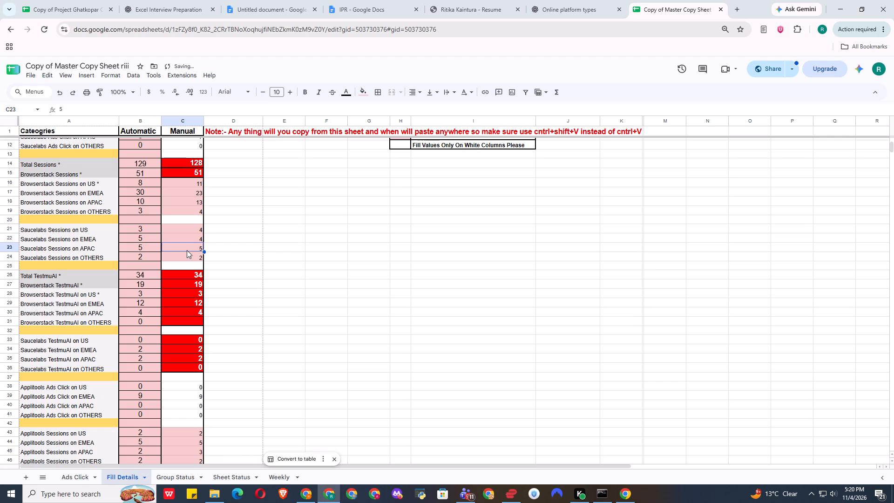
{"action": "left_click", "coordinate": [188, 260]}
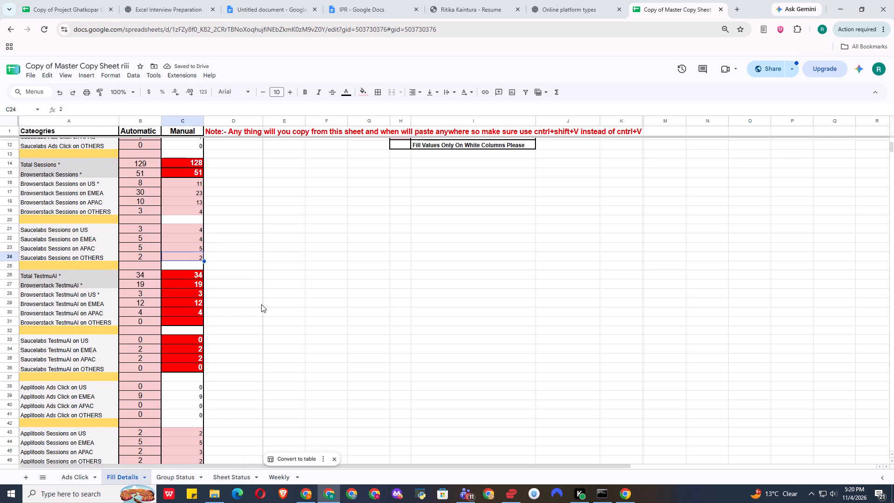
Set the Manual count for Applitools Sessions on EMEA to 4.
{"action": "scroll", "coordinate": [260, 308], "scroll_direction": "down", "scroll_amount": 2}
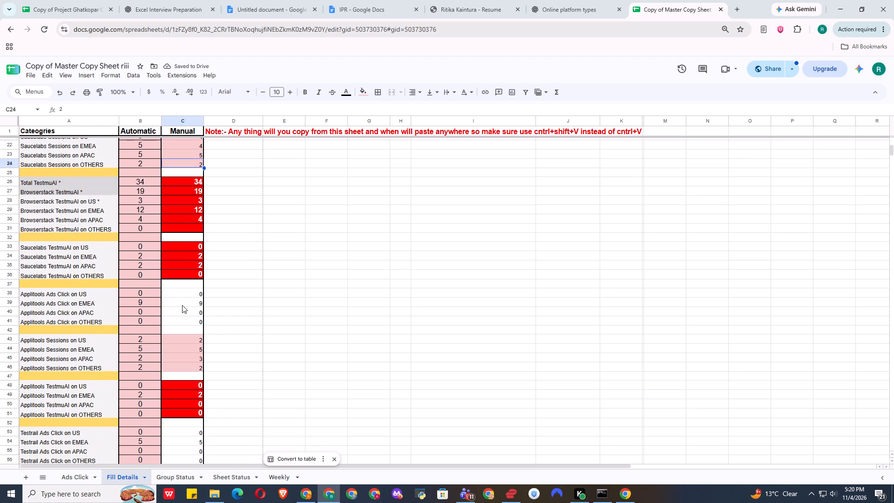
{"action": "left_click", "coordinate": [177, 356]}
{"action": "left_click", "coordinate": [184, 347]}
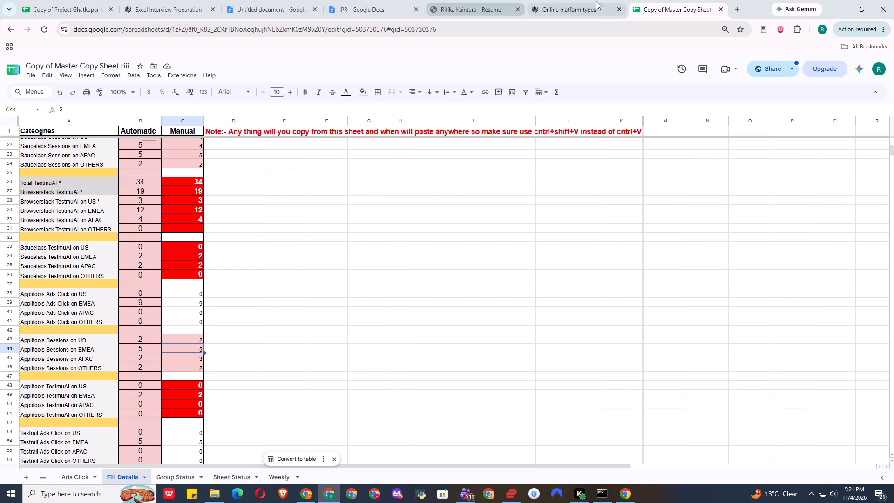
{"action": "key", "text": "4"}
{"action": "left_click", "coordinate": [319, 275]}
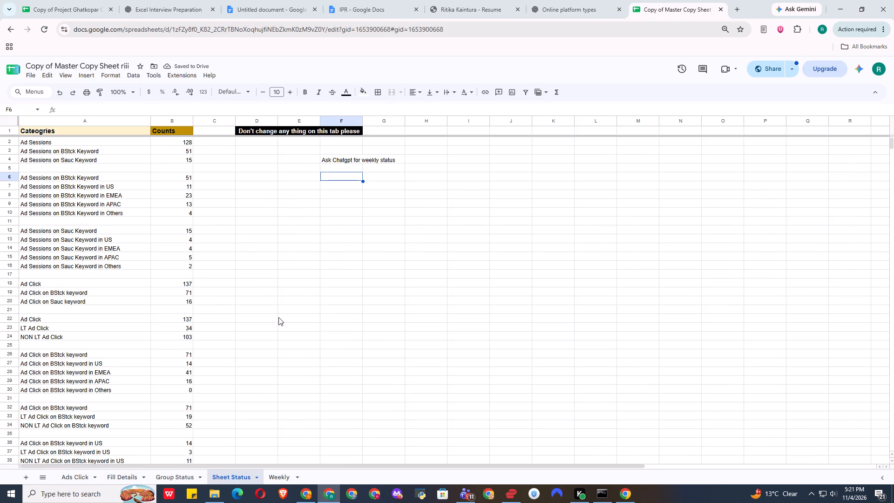
{"action": "left_click", "coordinate": [280, 477]}
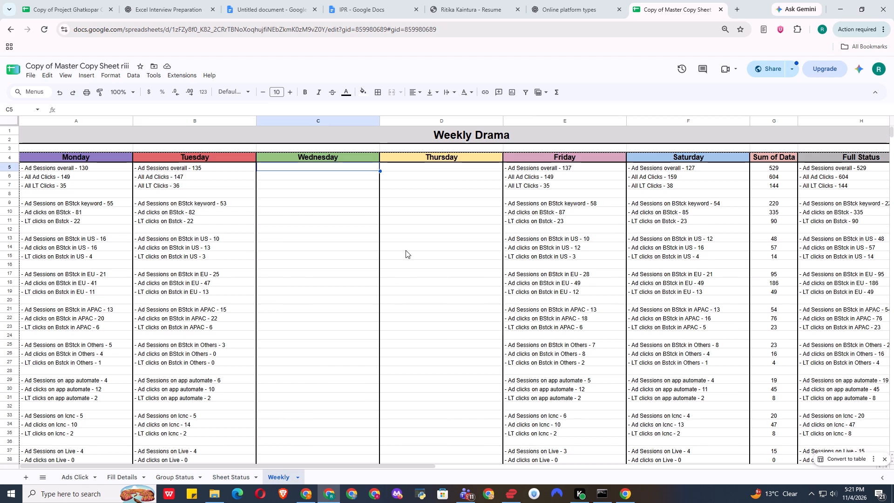
Copy the refreshed Weekly Status entries in the Group Status sheet, from Ad Sessions overall down to G2 Comparisons.
{"action": "left_click", "coordinate": [171, 476]}
{"action": "scroll", "coordinate": [182, 467], "scroll_direction": "up", "scroll_amount": 2}
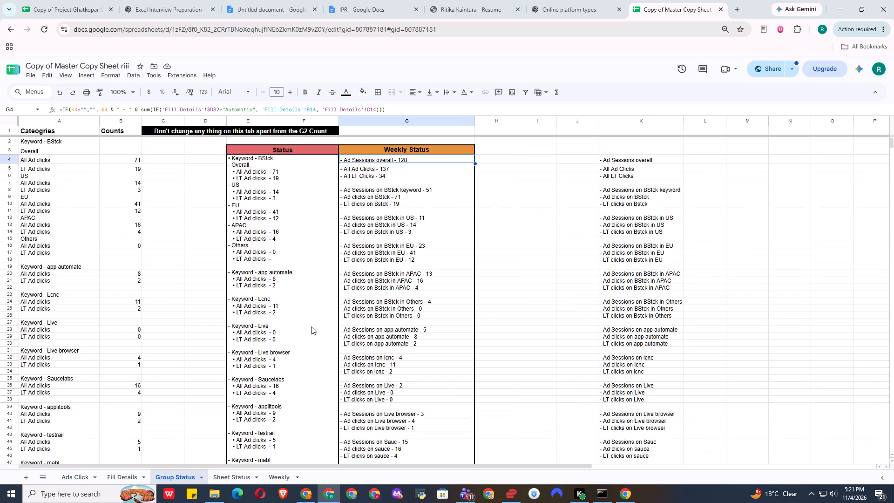
{"action": "left_click", "coordinate": [311, 326]}
{"action": "left_click_drag", "start_coordinate": [416, 162], "coordinate": [423, 469]}
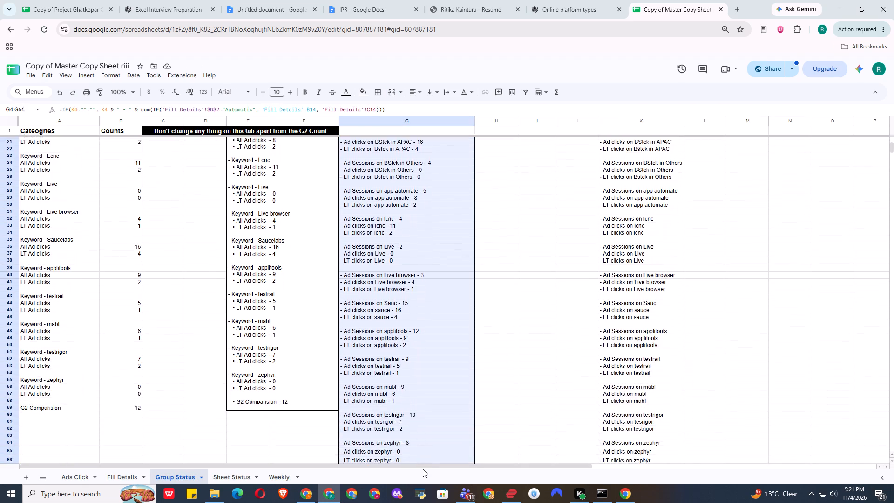
{"action": "left_click_drag", "start_coordinate": [423, 469], "coordinate": [420, 421]}
{"action": "key", "text": "ctrl+c"}
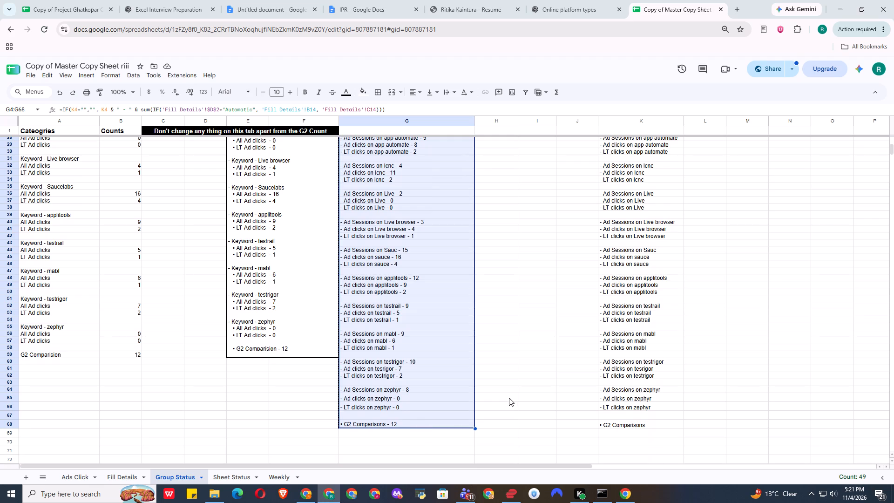
{"action": "left_click", "coordinate": [510, 398]}
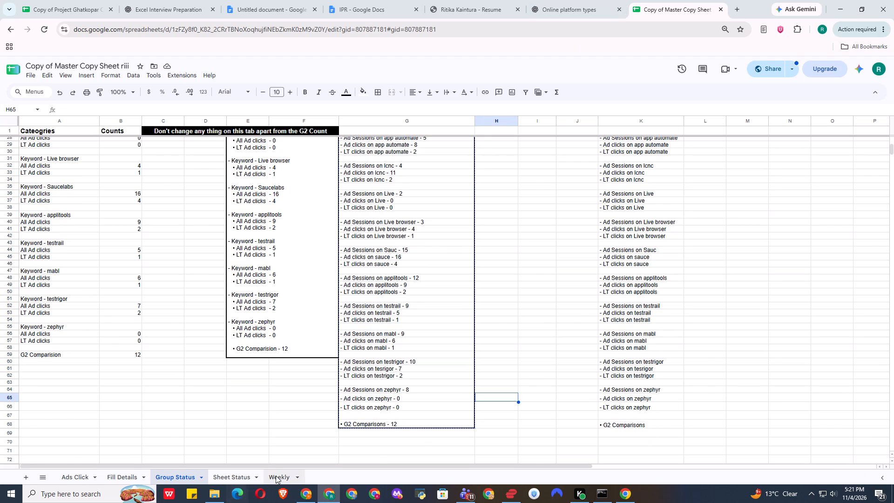
Paste the copied entries as values only into the Weekly sheet's Wednesday column, starting at the first cell under its heading.
{"action": "left_click", "coordinate": [279, 475]}
{"action": "scroll", "coordinate": [409, 286], "scroll_direction": "up", "scroll_amount": 4}
{"action": "left_click", "coordinate": [315, 166]}
{"action": "right_click", "coordinate": [315, 166]}
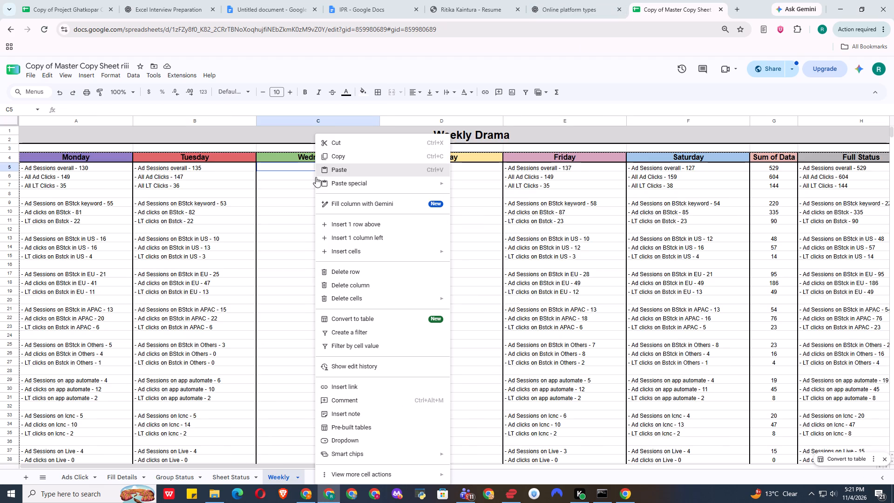
{"action": "left_click", "coordinate": [490, 184]}
{"action": "left_click", "coordinate": [428, 272]}
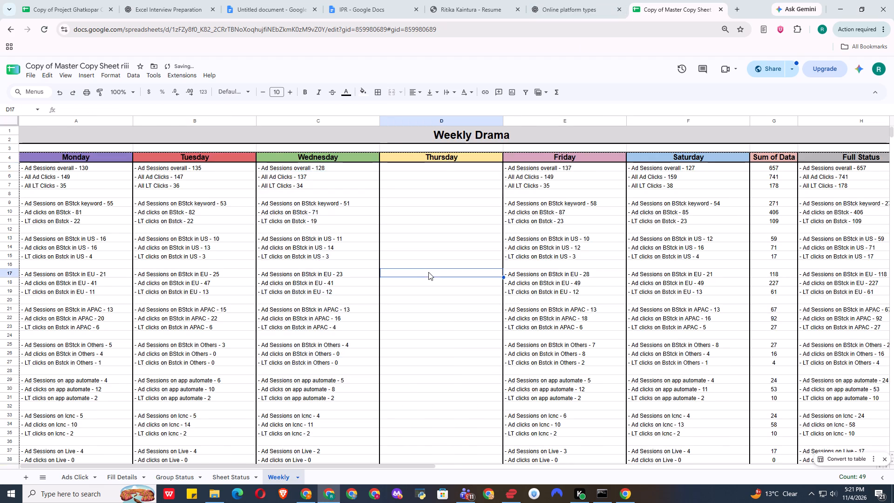
Look through the pasted Wednesday entries down the Weekly sheet.
{"action": "scroll", "coordinate": [429, 272], "scroll_direction": "down", "scroll_amount": 8}
{"action": "scroll", "coordinate": [430, 275], "scroll_direction": "up", "scroll_amount": 4}
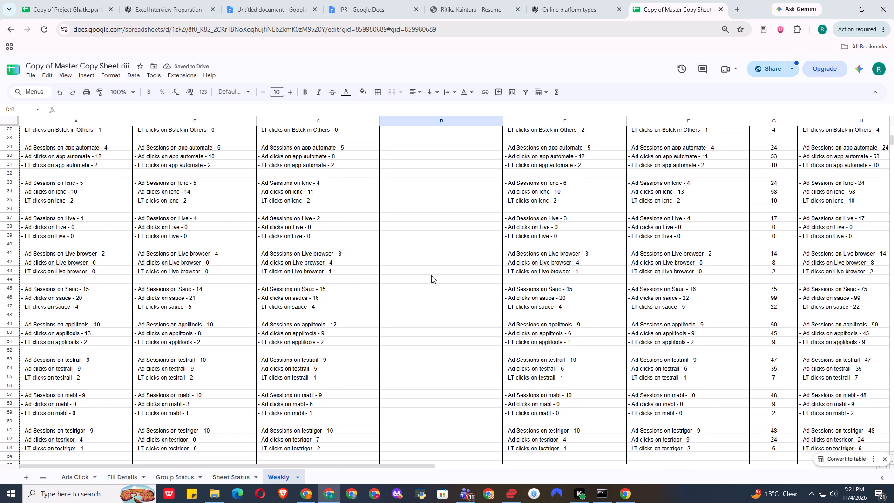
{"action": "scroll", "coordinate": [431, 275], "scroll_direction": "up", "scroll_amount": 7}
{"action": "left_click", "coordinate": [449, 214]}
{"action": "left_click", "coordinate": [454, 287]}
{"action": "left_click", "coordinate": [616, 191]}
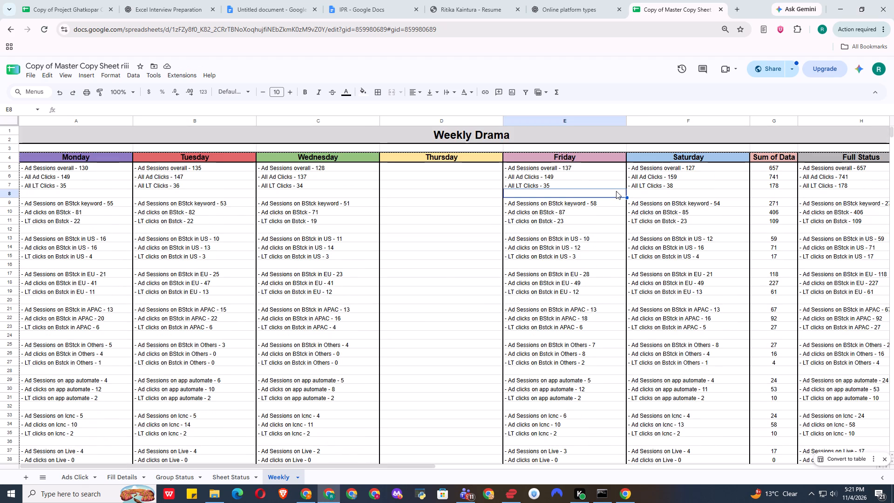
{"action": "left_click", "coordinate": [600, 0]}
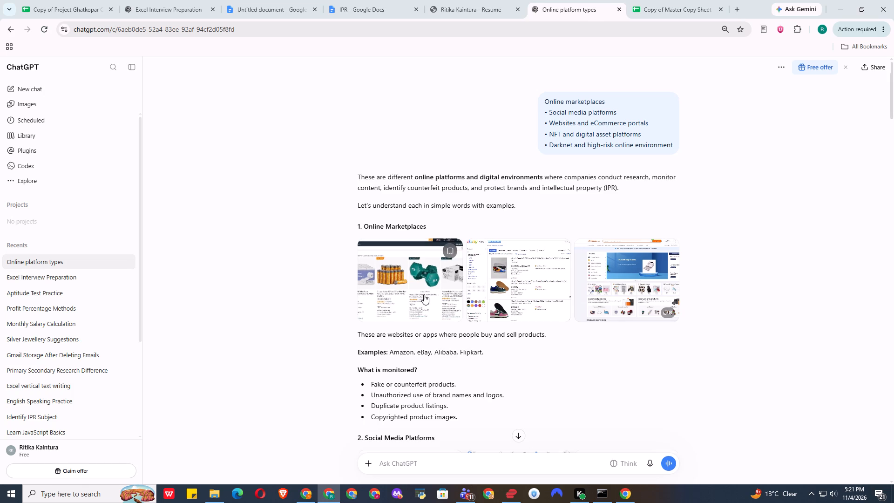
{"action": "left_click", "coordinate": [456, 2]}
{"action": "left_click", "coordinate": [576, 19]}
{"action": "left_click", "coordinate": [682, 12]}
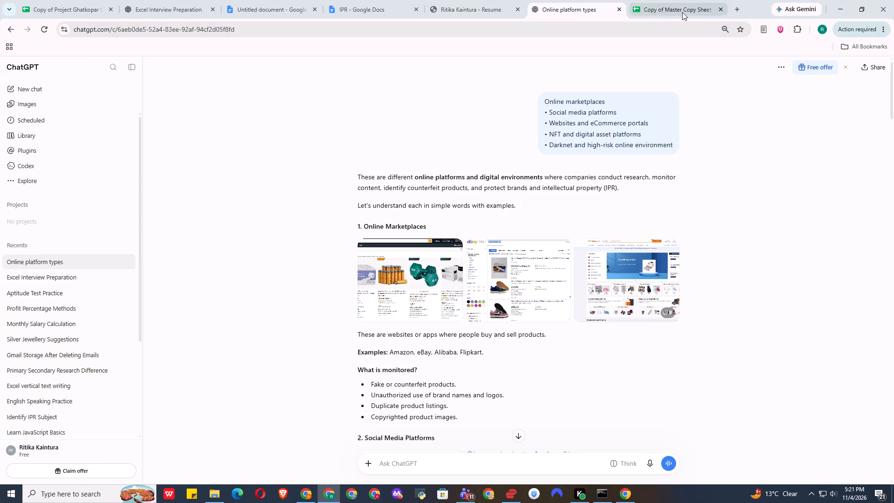
Read through the brand protection and intellectual property notes in the IPR document.
{"action": "left_click", "coordinate": [395, 0]}
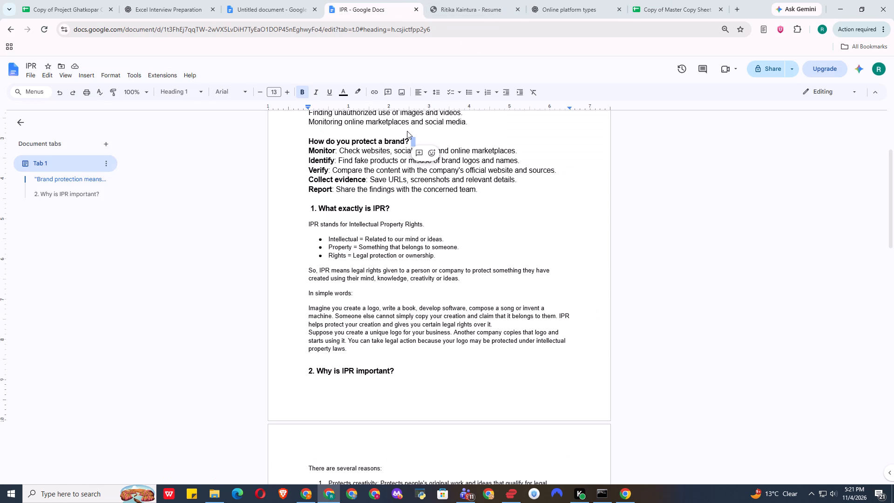
{"action": "scroll", "coordinate": [391, 204], "scroll_direction": "up", "scroll_amount": 2}
{"action": "scroll", "coordinate": [389, 228], "scroll_direction": "down", "scroll_amount": 5}
{"action": "scroll", "coordinate": [388, 333], "scroll_direction": "down", "scroll_amount": 1}
{"action": "scroll", "coordinate": [388, 333], "scroll_direction": "up", "scroll_amount": 12}
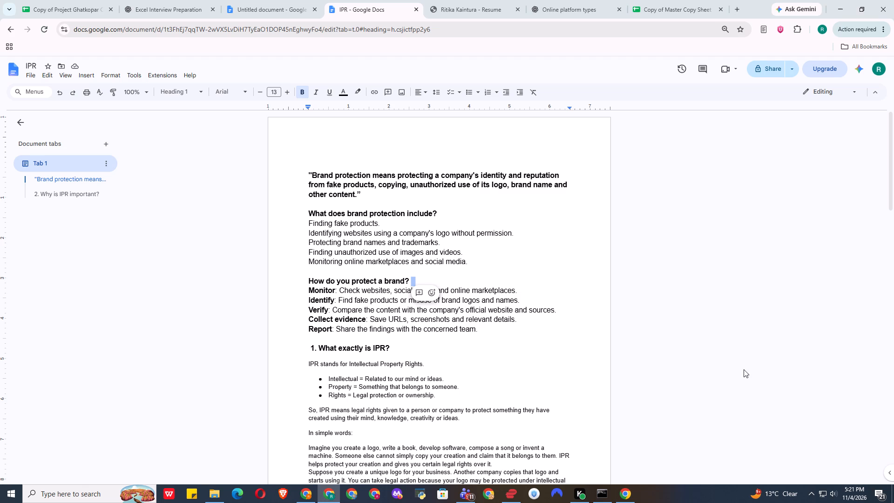
{"action": "left_click", "coordinate": [851, 489]}
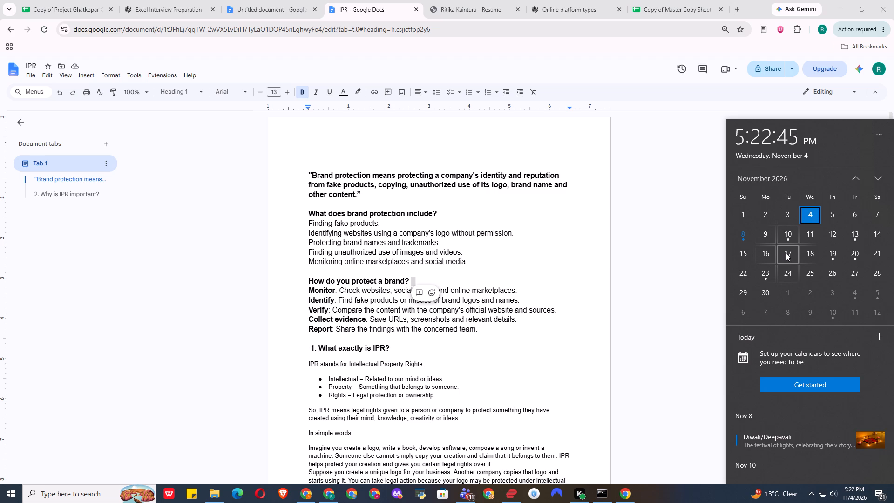
{"action": "scroll", "coordinate": [576, 423], "scroll_direction": "down", "scroll_amount": 1}
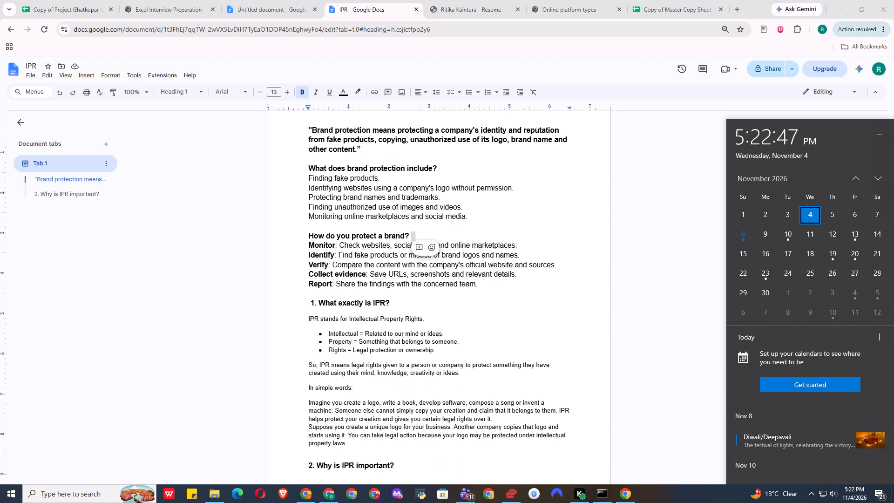
{"action": "scroll", "coordinate": [576, 423], "scroll_direction": "down", "scroll_amount": 2}
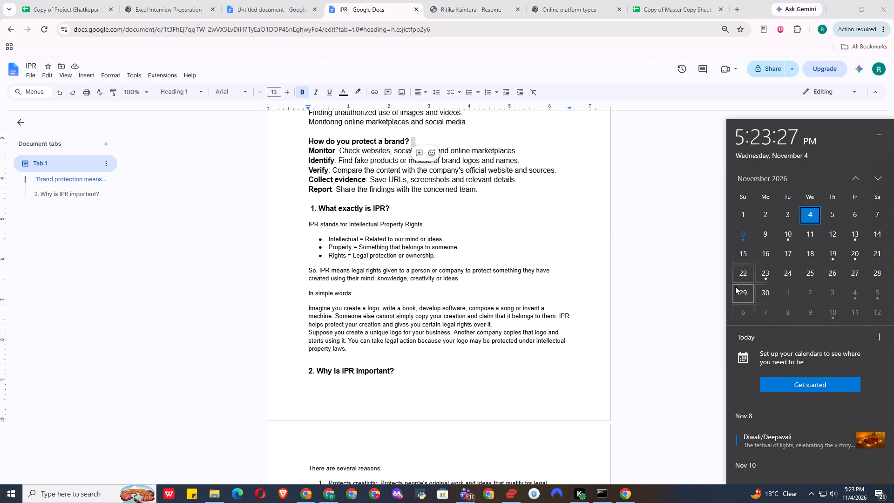
{"action": "left_click", "coordinate": [650, 338]}
{"action": "scroll", "coordinate": [573, 293], "scroll_direction": "up", "scroll_amount": 3}
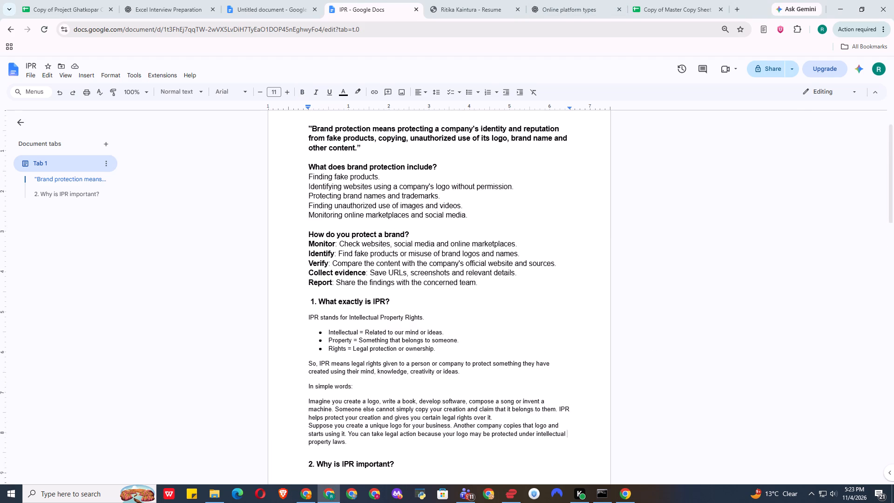
{"action": "scroll", "coordinate": [554, 245], "scroll_direction": "up", "scroll_amount": 2}
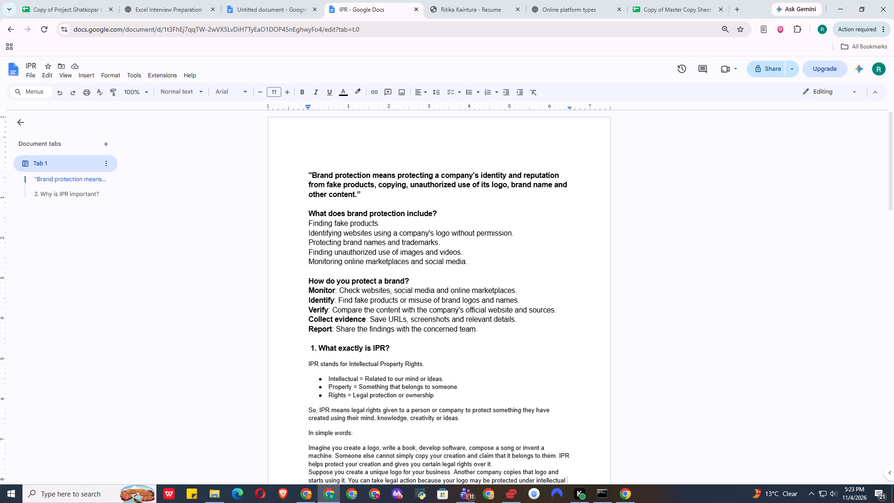
{"action": "scroll", "coordinate": [529, 0], "scroll_direction": "up", "scroll_amount": 4}
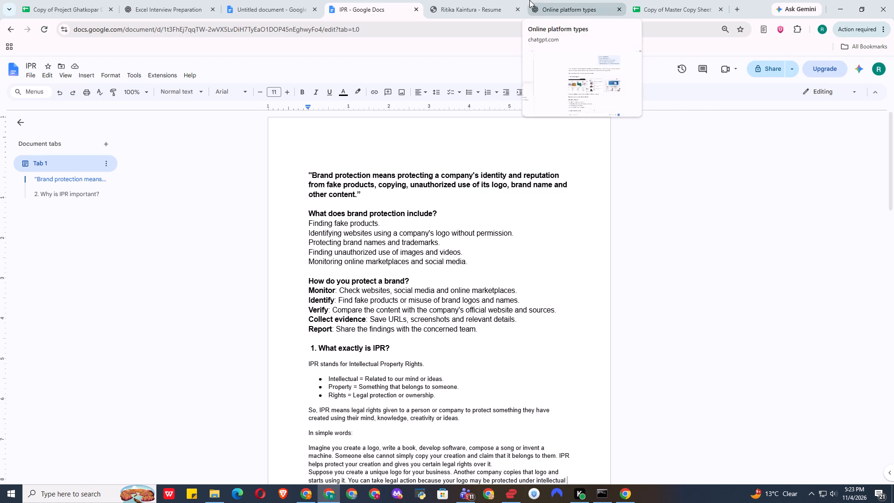
{"action": "left_click", "coordinate": [457, 303]}
{"action": "scroll", "coordinate": [420, 294], "scroll_direction": "down", "scroll_amount": 13}
Rename the untitled document of Excel formula notes as Microsoft Excel.
{"action": "left_click", "coordinate": [447, 0]}
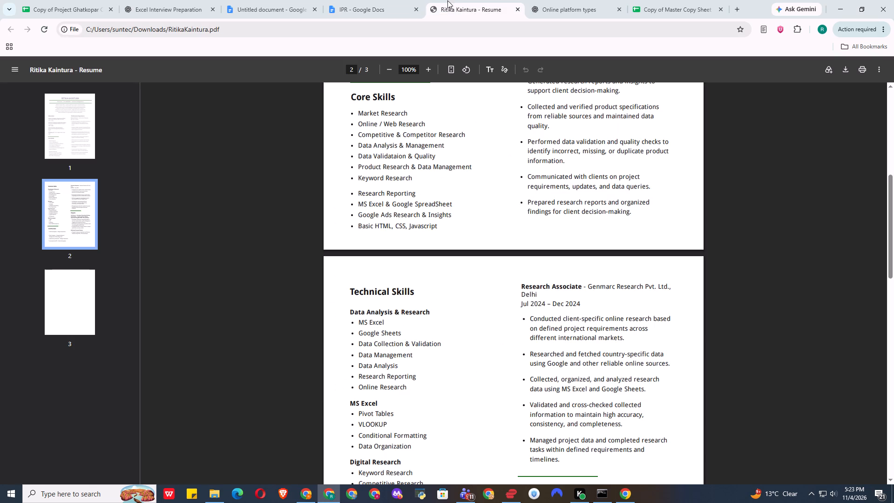
{"action": "left_click", "coordinate": [282, 7]}
{"action": "left_click_drag", "start_coordinate": [312, 7], "coordinate": [392, 224]}
{"action": "left_click", "coordinate": [97, 190]}
{"action": "left_click", "coordinate": [175, 210]}
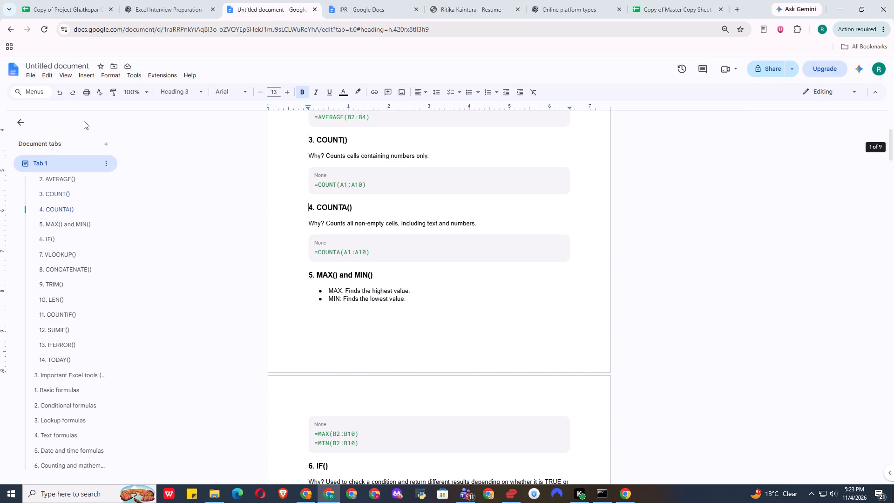
{"action": "left_click", "coordinate": [61, 61]}
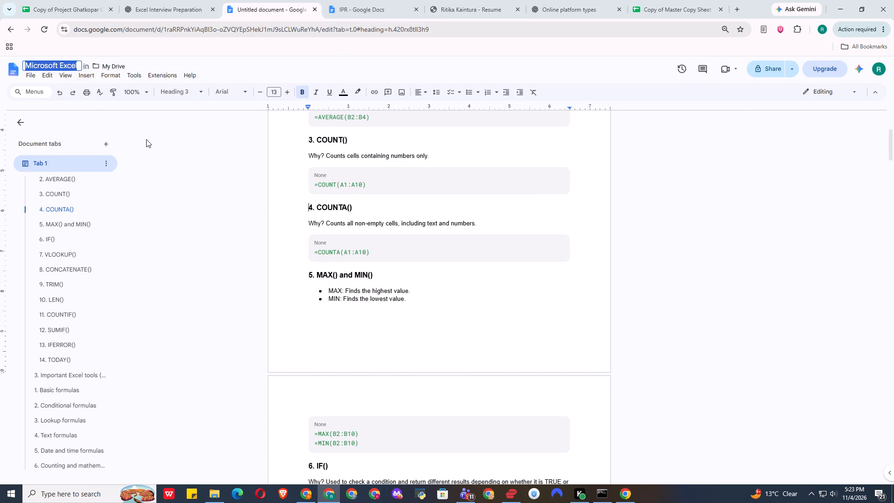
{"action": "left_click", "coordinate": [195, 163]}
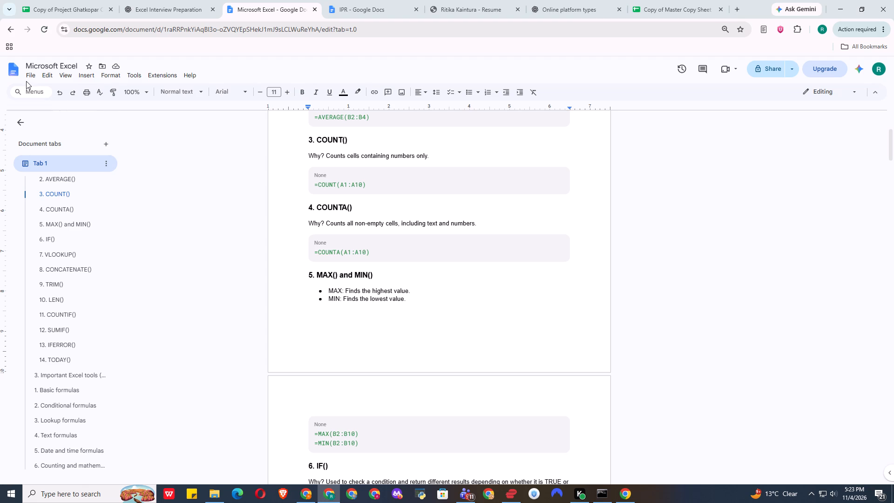
Download the Microsoft Excel document as a Word (.docx) file.
{"action": "left_click", "coordinate": [26, 76]}
{"action": "left_click", "coordinate": [30, 71]}
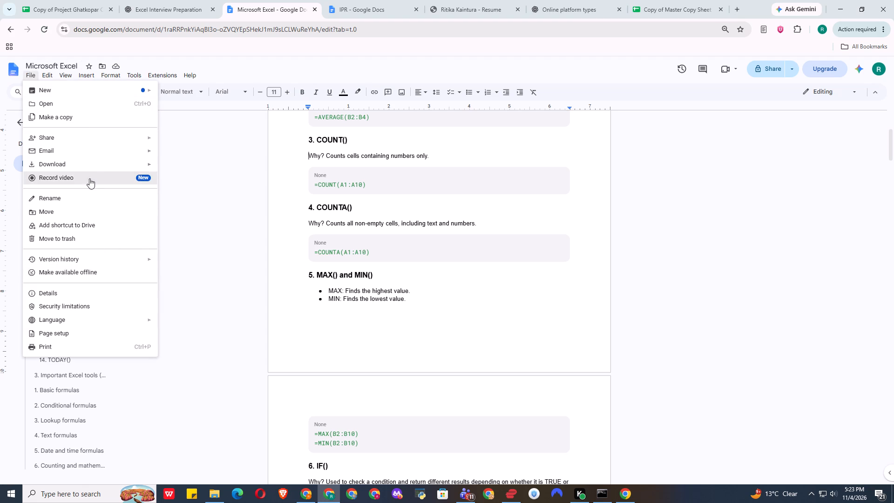
{"action": "left_click", "coordinate": [90, 167]}
{"action": "left_click", "coordinate": [222, 167]}
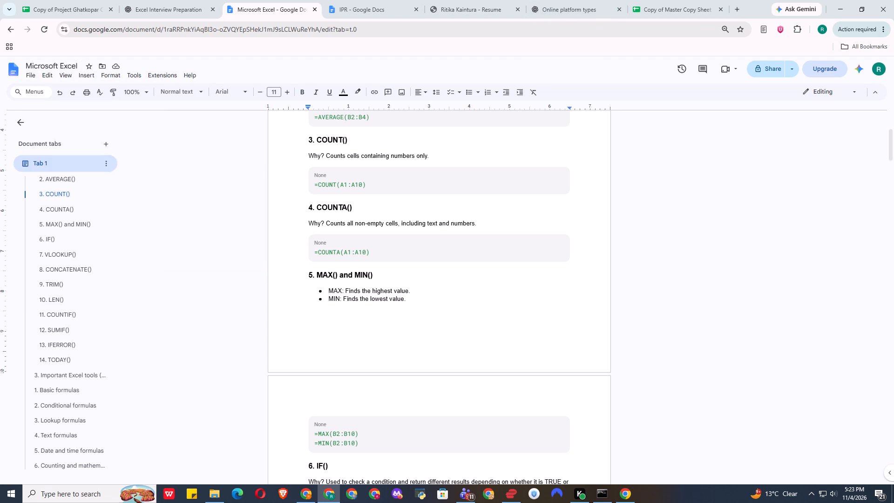
Snap the browser window to the left half of the screen.
{"action": "left_click", "coordinate": [750, 334]}
{"action": "key", "text": "super+Left"}
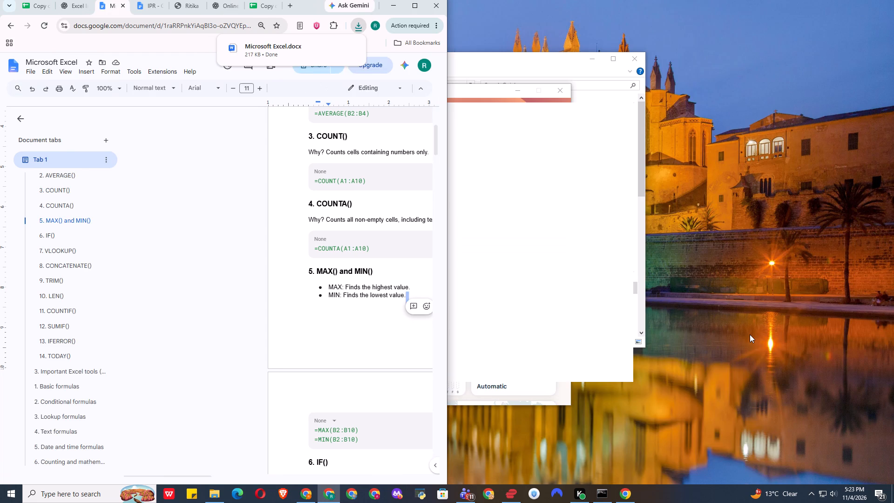
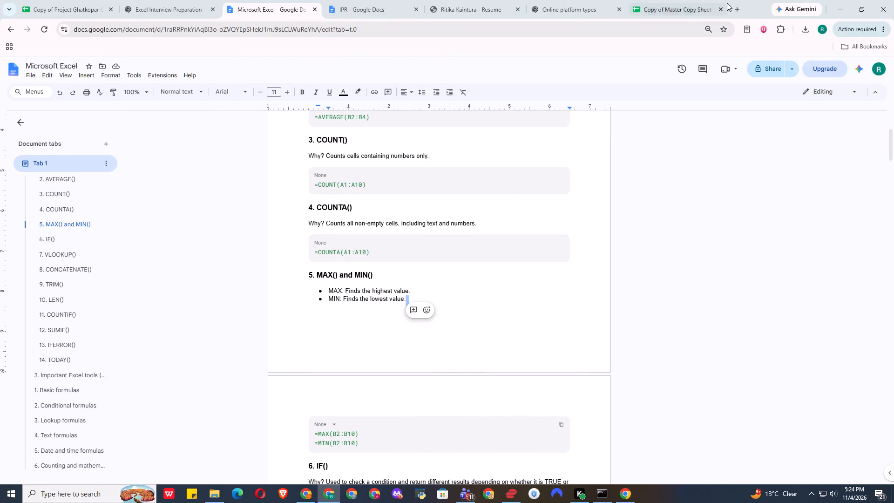
Open the Life At SunTec associate portal from the shortcuts in a new browser tab.
{"action": "left_click", "coordinate": [727, 3]}
{"action": "left_click", "coordinate": [736, 14]}
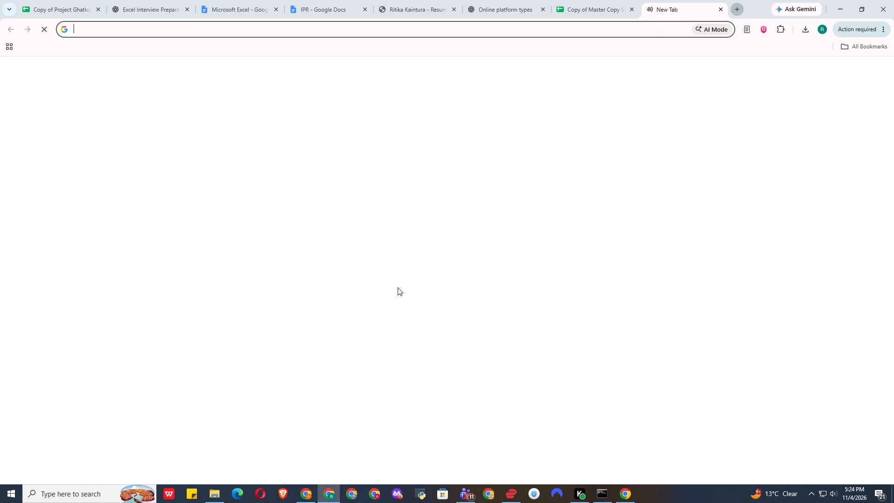
{"action": "scroll", "coordinate": [378, 316], "scroll_direction": "down", "scroll_amount": 3}
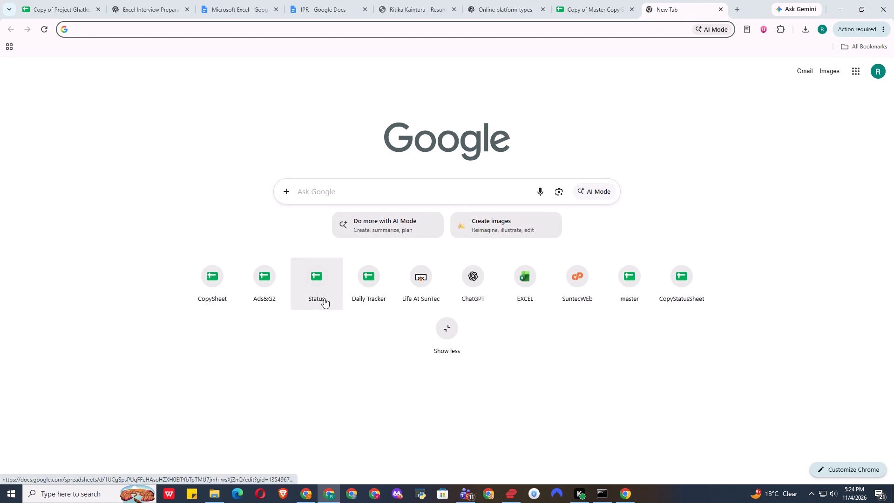
{"action": "left_click", "coordinate": [419, 282]}
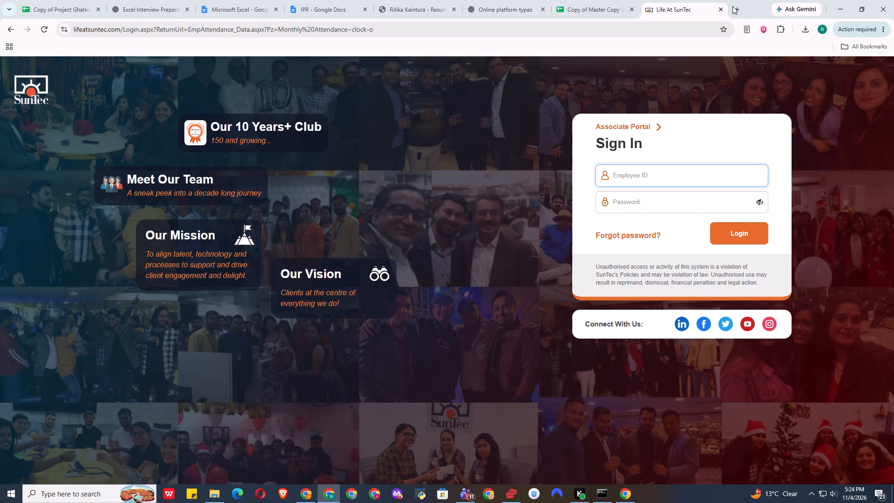
Open another new browser tab alongside the Life At SunTec portal.
{"action": "left_click", "coordinate": [732, 6]}
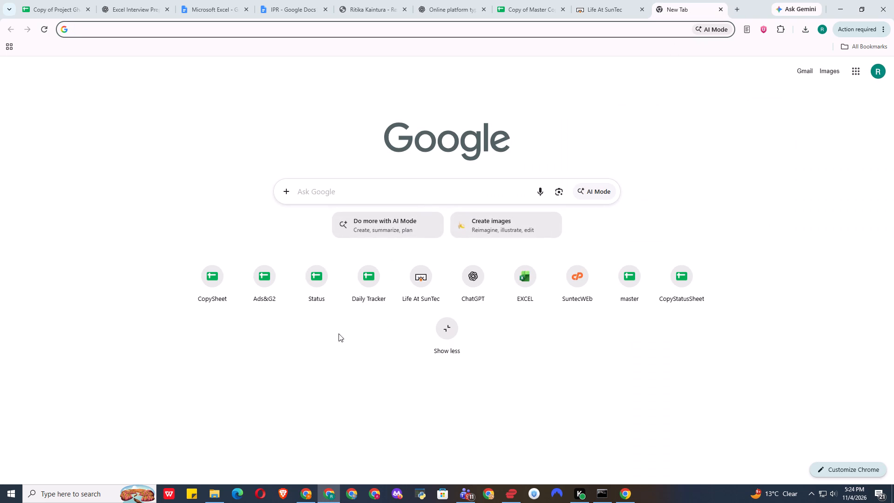
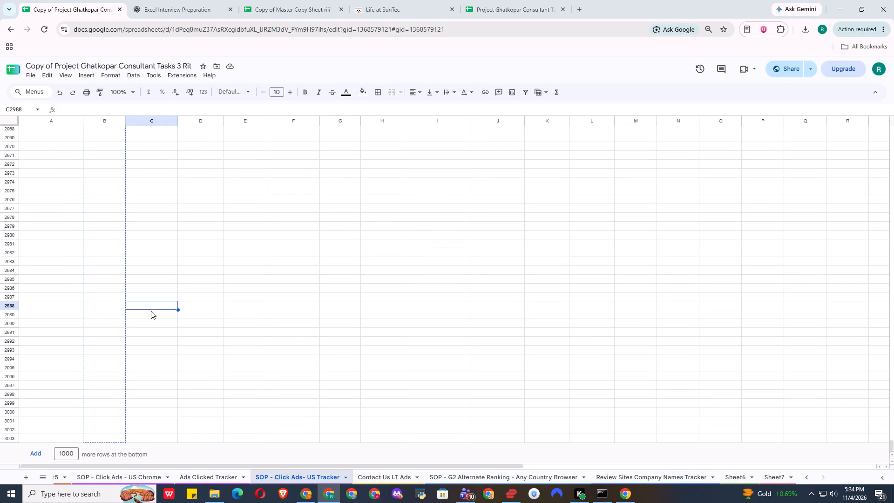
Paste the copied US Tracker counts into the 4-Nov-26 column of the original Project Ghatkopar workbook's Ads Clicked Tracker, starting at row 3.
{"action": "left_click", "coordinate": [99, 319]}
{"action": "scroll", "coordinate": [76, 323], "scroll_direction": "up", "scroll_amount": 6}
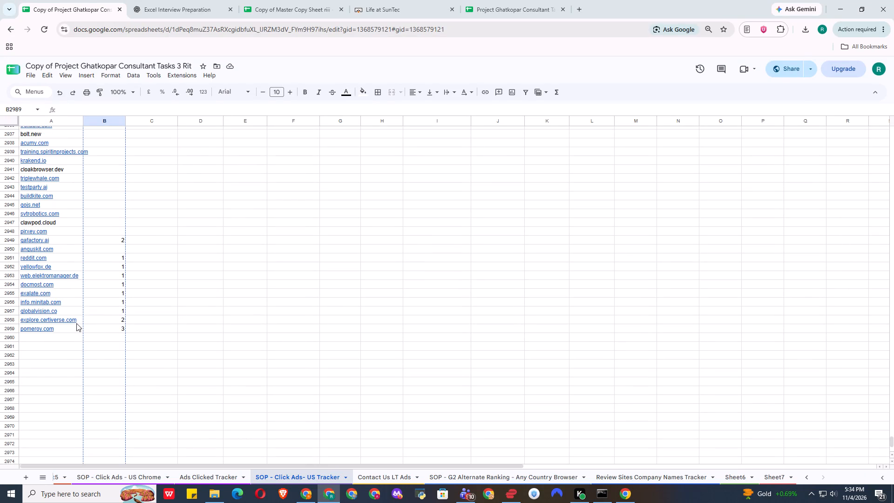
{"action": "scroll", "coordinate": [91, 343], "scroll_direction": "down", "scroll_amount": 5}
{"action": "left_click", "coordinate": [189, 341]}
{"action": "left_click", "coordinate": [164, 370]}
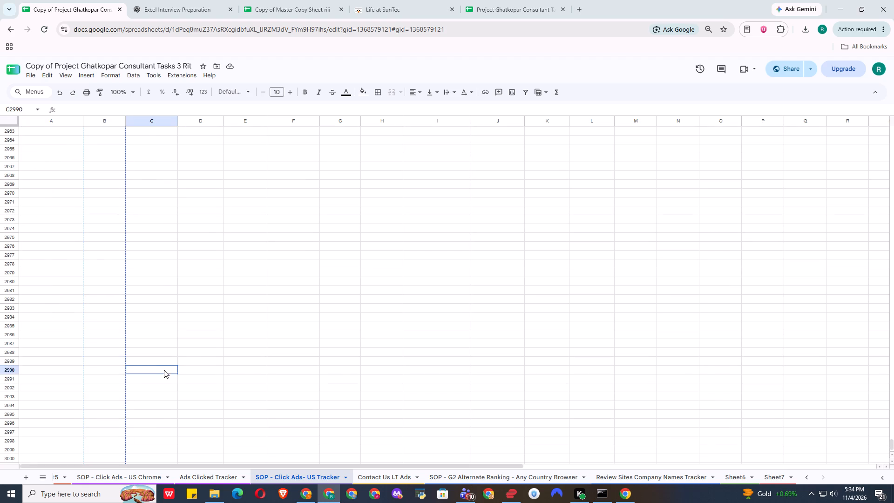
{"action": "key", "text": "ctrl+Up"}
{"action": "key", "text": "ctrl+Up"}
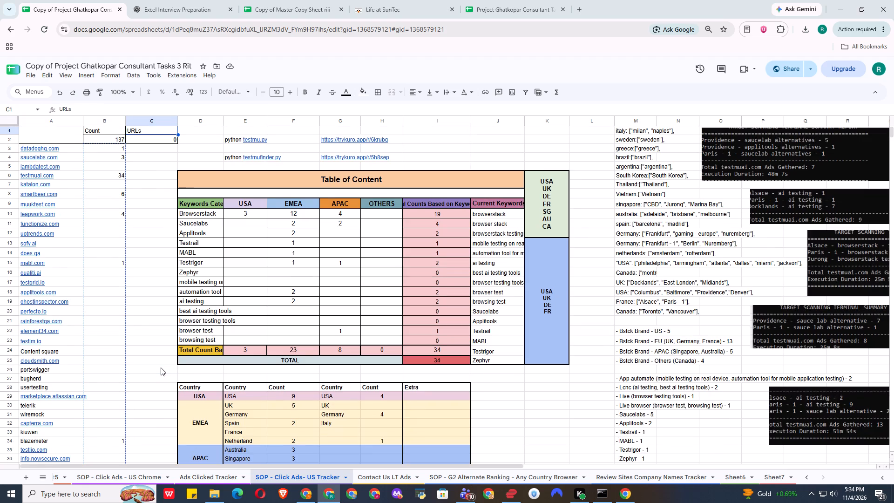
{"action": "left_click", "coordinate": [501, 0]}
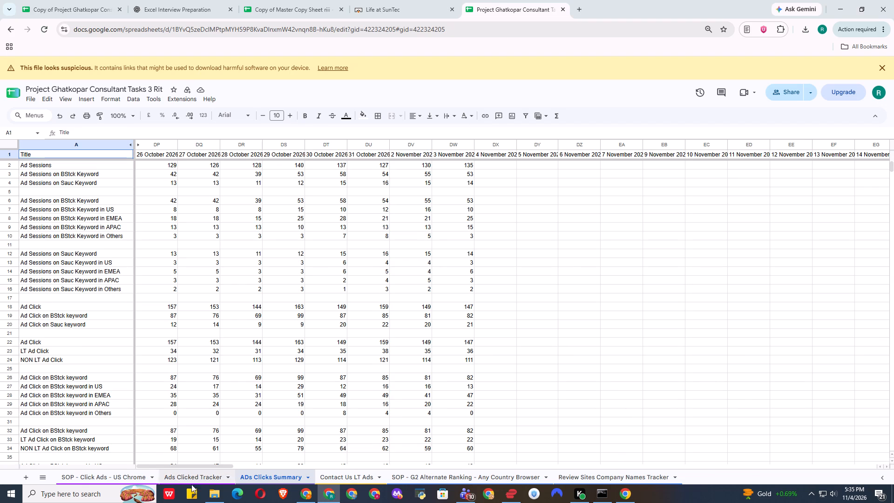
{"action": "left_click", "coordinate": [183, 478]}
{"action": "scroll", "coordinate": [454, 313], "scroll_direction": "up", "scroll_amount": 3}
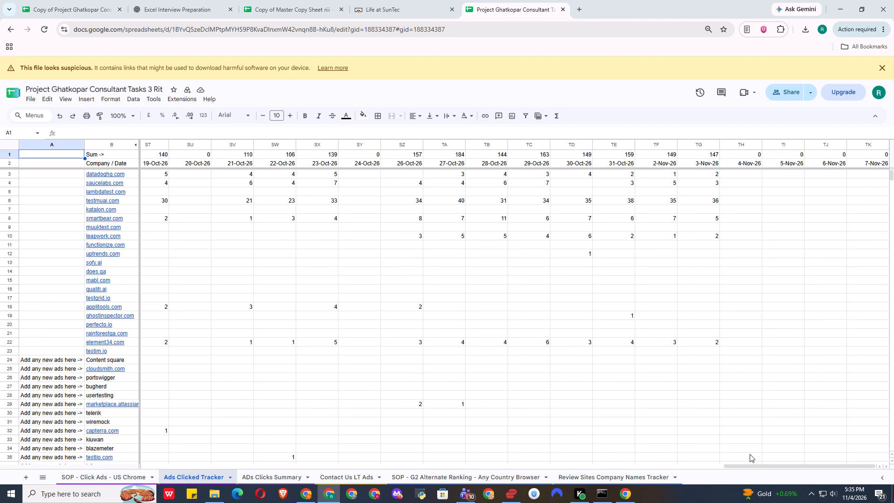
{"action": "left_click_drag", "start_coordinate": [750, 469], "coordinate": [813, 462]}
{"action": "scroll", "coordinate": [764, 194], "scroll_direction": "up", "scroll_amount": 2}
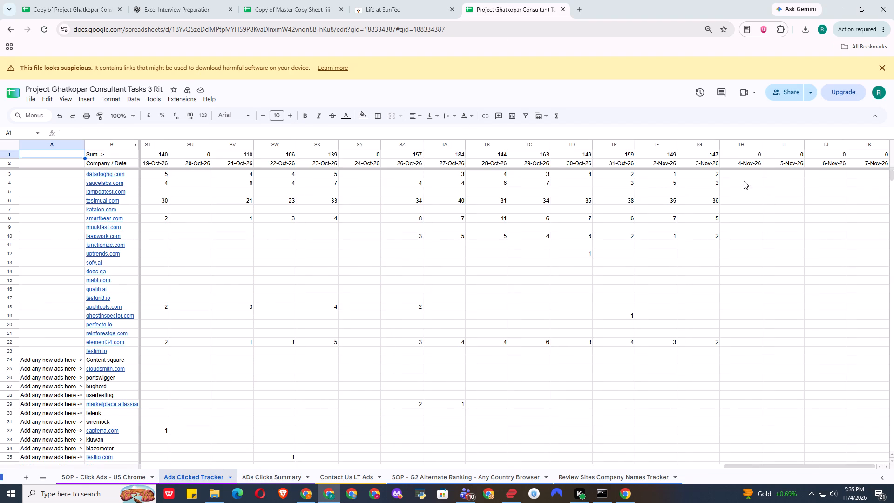
{"action": "left_click", "coordinate": [744, 173]}
{"action": "scroll", "coordinate": [820, 233], "scroll_direction": "up", "scroll_amount": 3}
{"action": "key", "text": "ctrl+v"}
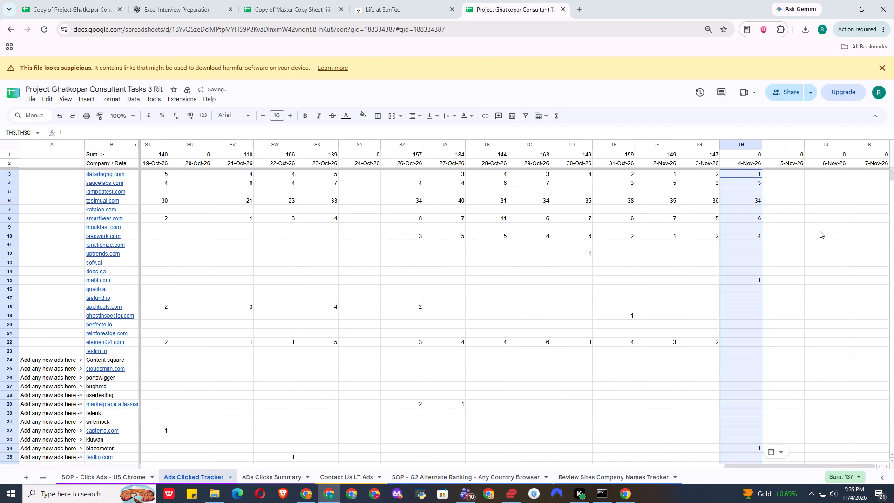
Examine the end of the pasted 4-Nov-26 counts against the company list in the Ads Clicked Tracker.
{"action": "scroll", "coordinate": [819, 231], "scroll_direction": "down", "scroll_amount": 6}
{"action": "scroll", "coordinate": [818, 229], "scroll_direction": "down", "scroll_amount": 20}
{"action": "scroll", "coordinate": [818, 229], "scroll_direction": "down", "scroll_amount": 2}
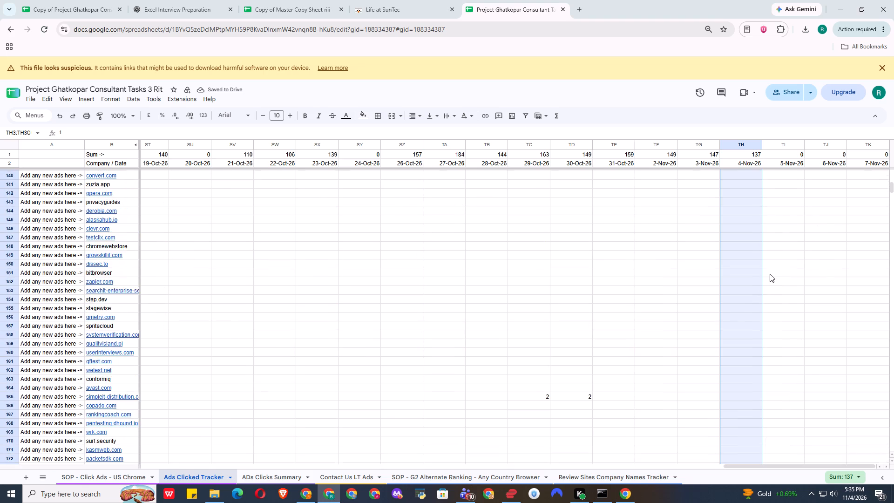
{"action": "left_click", "coordinate": [755, 286]}
{"action": "left_click", "coordinate": [776, 288]}
{"action": "key", "text": "ctrl+Down"}
{"action": "key", "text": "Left"}
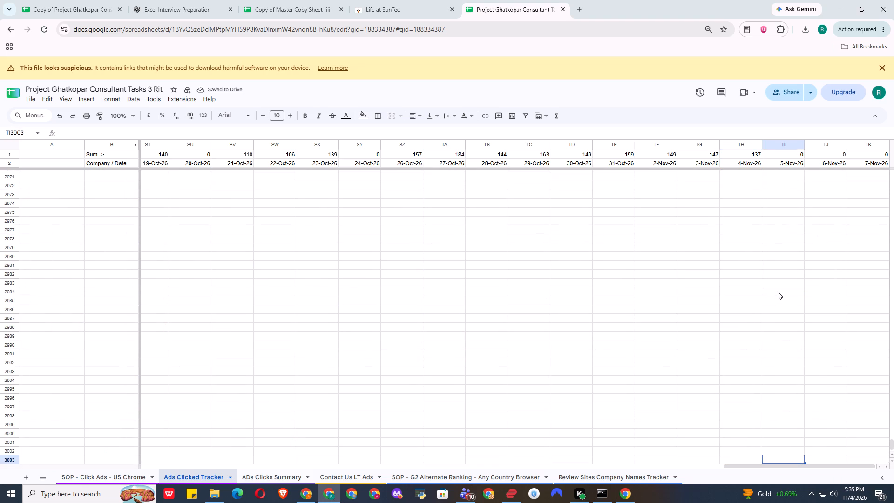
{"action": "key", "text": "ctrl+Up"}
{"action": "scroll", "coordinate": [778, 292], "scroll_direction": "up", "scroll_amount": 2}
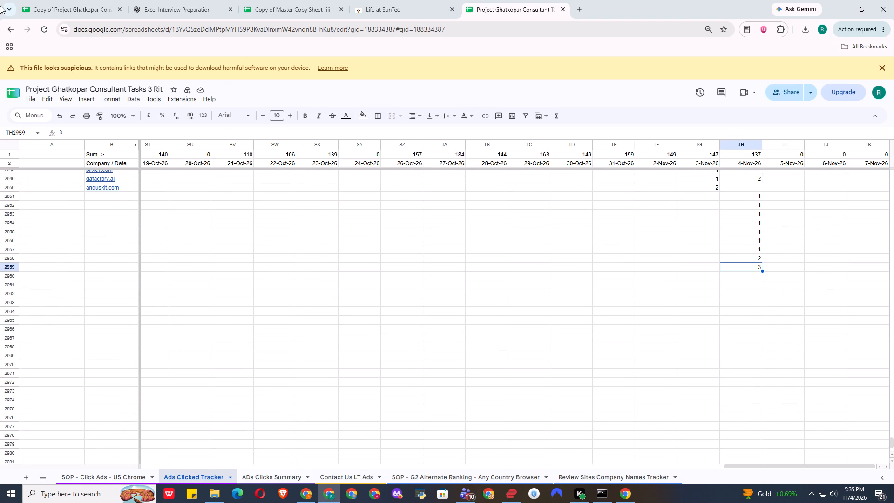
Paste the same counts into the 4-Nov-26 column, from row 3, of the Ads Clicked Tracker in the Copy of Project Ghatkopar workbook.
{"action": "left_click", "coordinate": [55, 7]}
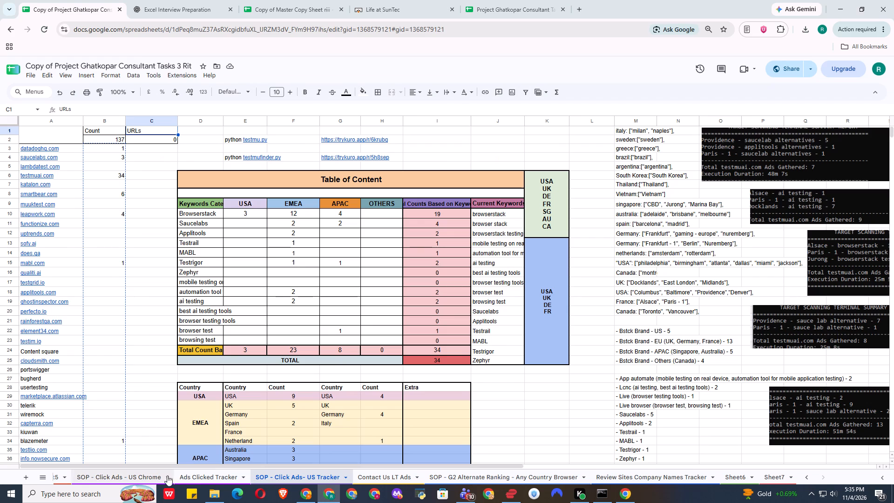
{"action": "left_click", "coordinate": [198, 481]}
{"action": "scroll", "coordinate": [404, 225], "scroll_direction": "up", "scroll_amount": 3}
{"action": "left_click_drag", "start_coordinate": [256, 466], "coordinate": [389, 466]}
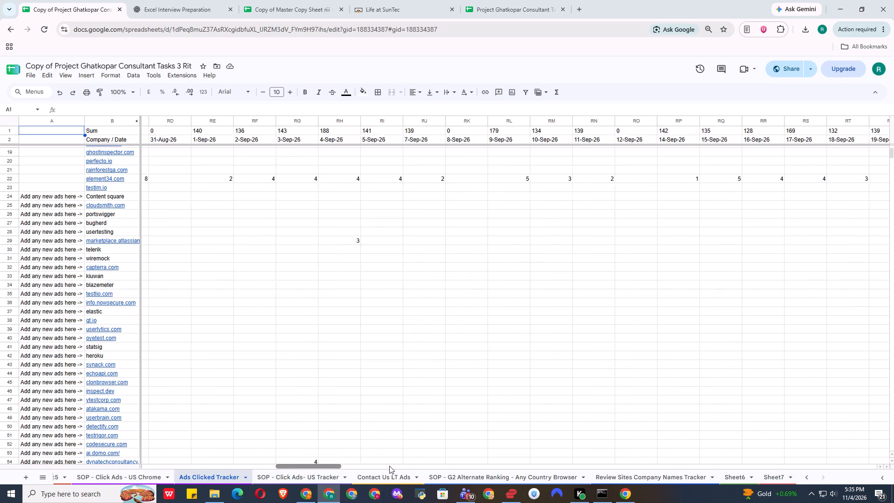
{"action": "left_click_drag", "start_coordinate": [389, 466], "coordinate": [549, 475]}
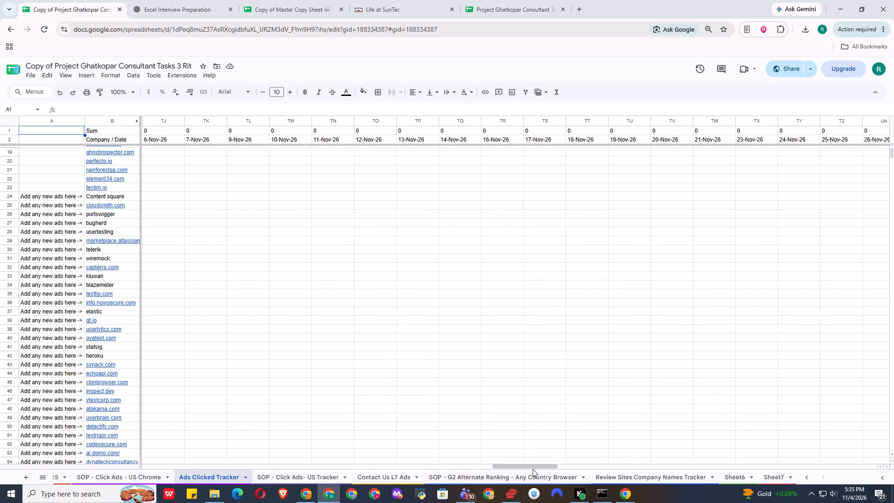
{"action": "left_click_drag", "start_coordinate": [543, 466], "coordinate": [576, 458]}
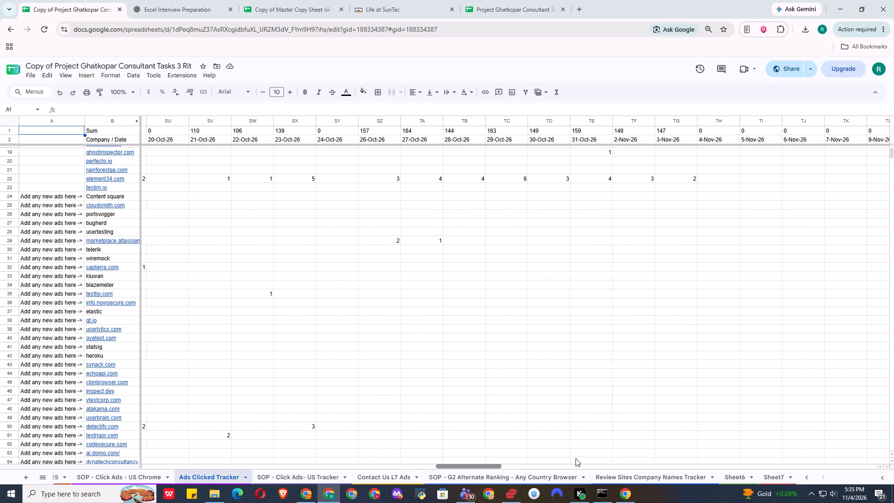
{"action": "left_click_drag", "start_coordinate": [576, 458], "coordinate": [517, 449]}
{"action": "scroll", "coordinate": [420, 292], "scroll_direction": "up", "scroll_amount": 1}
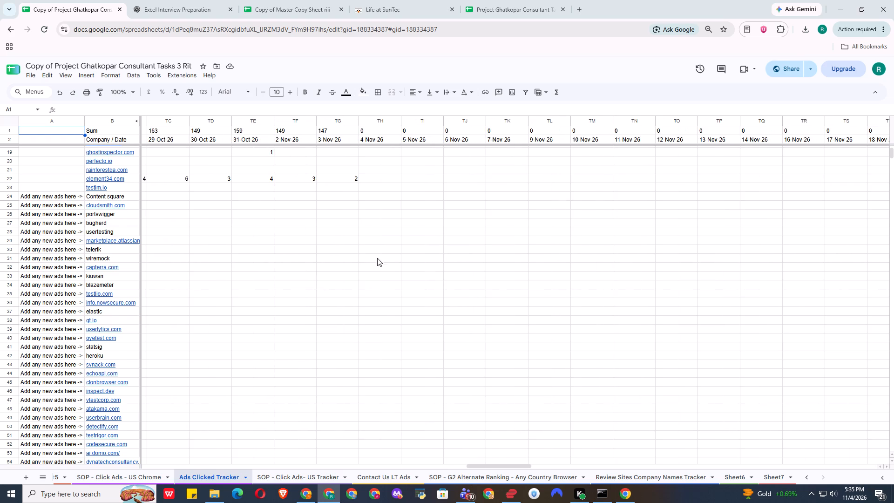
{"action": "scroll", "coordinate": [377, 258], "scroll_direction": "up", "scroll_amount": 1}
{"action": "left_click", "coordinate": [375, 197]}
{"action": "key", "text": "ctrl+Up"}
{"action": "key", "text": "ctrl+Up"}
{"action": "key", "text": "ctrl+Up"}
{"action": "key", "text": "ctrl+Up"}
{"action": "key", "text": "ctrl+Up"}
{"action": "key", "text": "ctrl+Up"}
{"action": "key", "text": "ctrl+Up"}
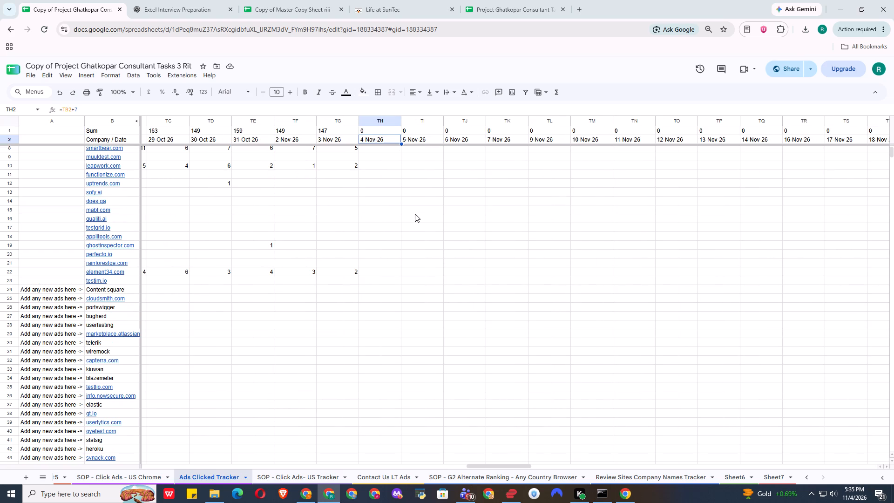
{"action": "left_click_drag", "start_coordinate": [893, 146], "coordinate": [893, 130]}
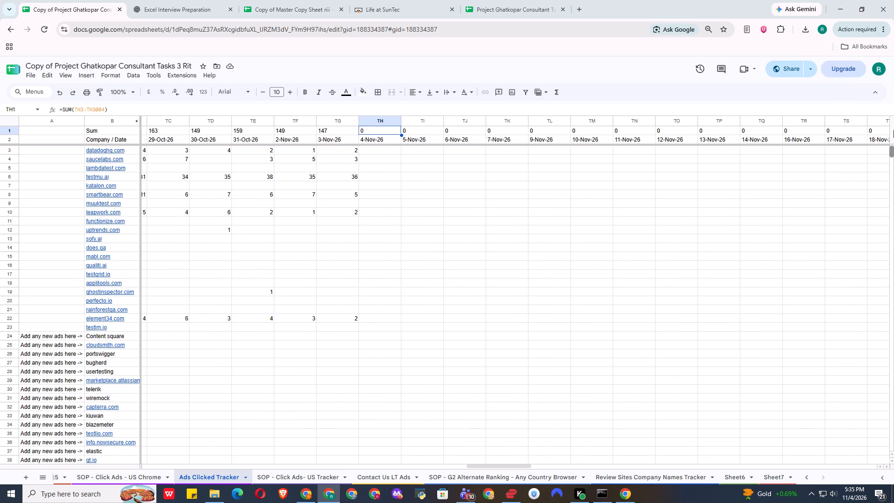
{"action": "left_click_drag", "start_coordinate": [893, 130], "coordinate": [893, 80]}
{"action": "left_click", "coordinate": [420, 204]}
{"action": "left_click", "coordinate": [374, 148]}
{"action": "key", "text": "ctrl+v"}
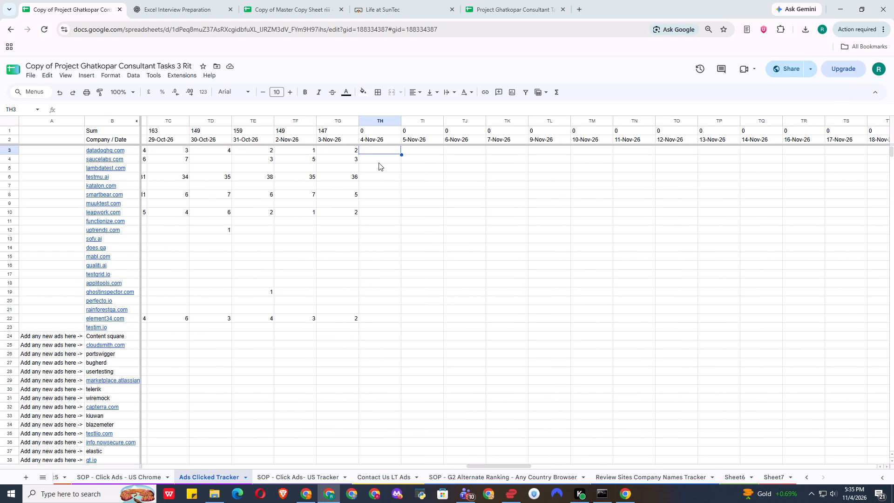
{"action": "left_click", "coordinate": [452, 199]}
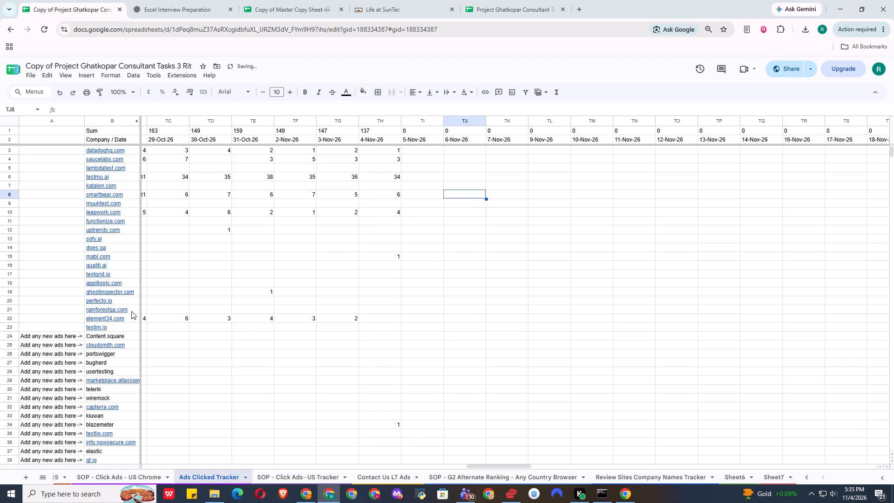
Copy the new domains reddit.com through pomeroy.com from the copy's US Tracker into its Ads Clicked Tracker company column, starting at B2951.
{"action": "left_click", "coordinate": [131, 311]}
{"action": "key", "text": "ctrl+Down"}
{"action": "scroll", "coordinate": [131, 311], "scroll_direction": "down", "scroll_amount": 2}
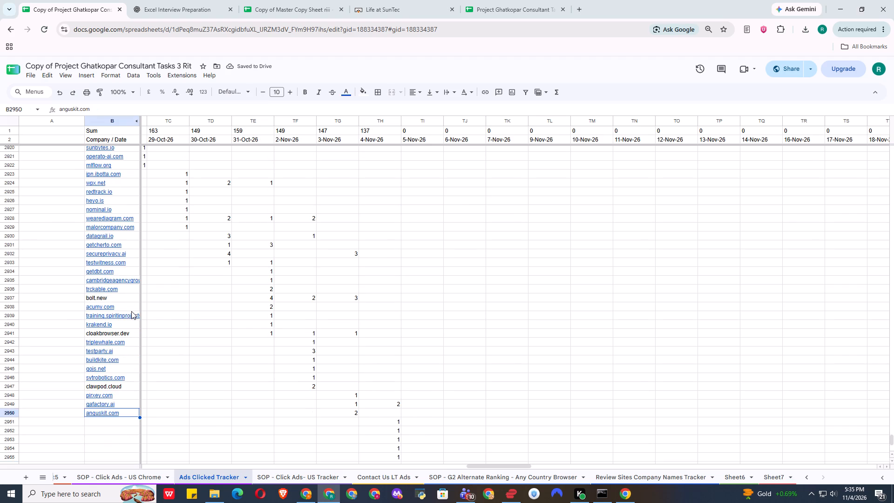
{"action": "left_click", "coordinate": [509, 10]}
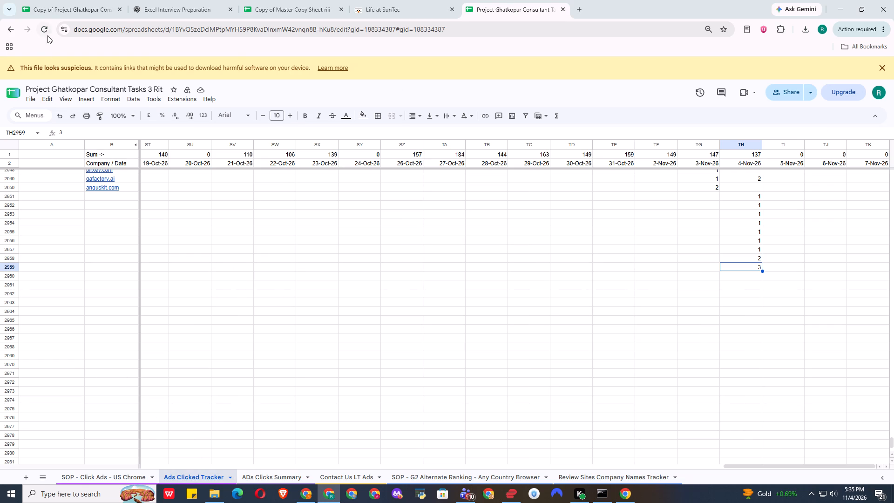
{"action": "left_click", "coordinate": [73, 3]}
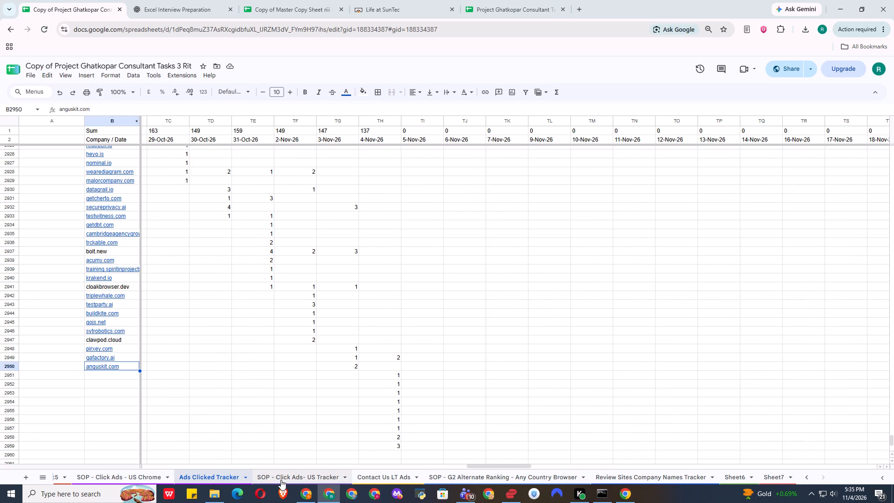
{"action": "left_click", "coordinate": [281, 480]}
{"action": "left_click", "coordinate": [70, 295]}
{"action": "key", "text": "ctrl+Down"}
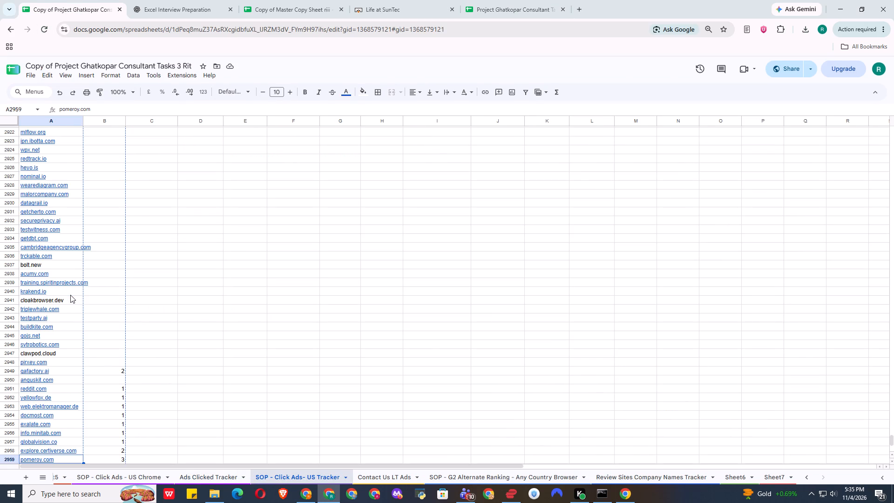
{"action": "scroll", "coordinate": [80, 315], "scroll_direction": "down", "scroll_amount": 2}
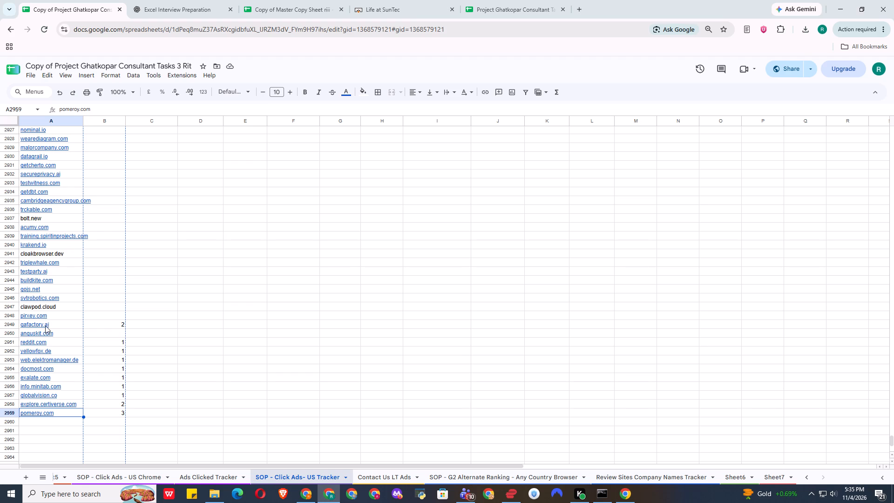
{"action": "left_click_drag", "start_coordinate": [45, 294], "coordinate": [57, 365]}
{"action": "key", "text": "ctrl+c"}
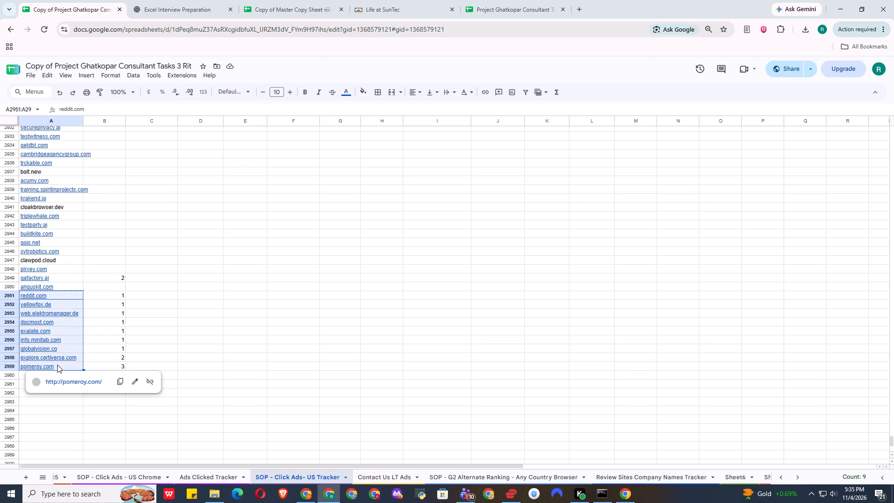
{"action": "left_click", "coordinate": [232, 317]}
{"action": "left_click", "coordinate": [207, 476]}
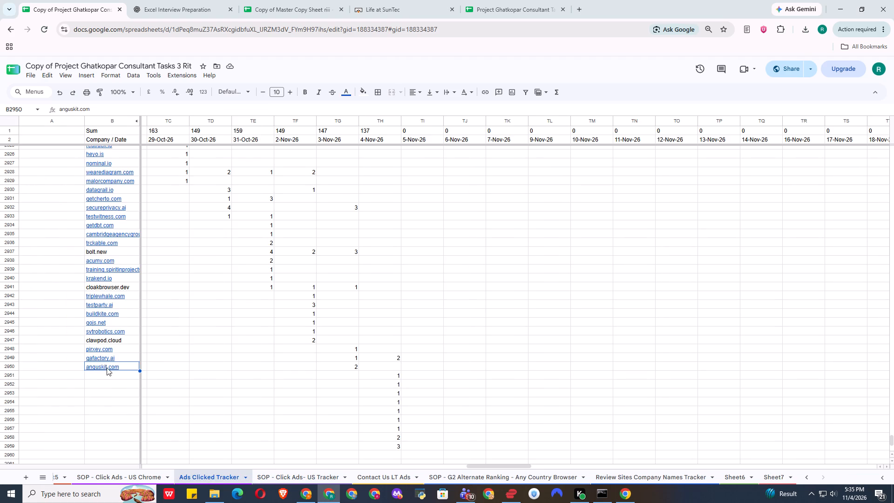
{"action": "left_click", "coordinate": [112, 378]}
{"action": "key", "text": "ctrl+v"}
{"action": "left_click_drag", "start_coordinate": [172, 443], "coordinate": [213, 443]}
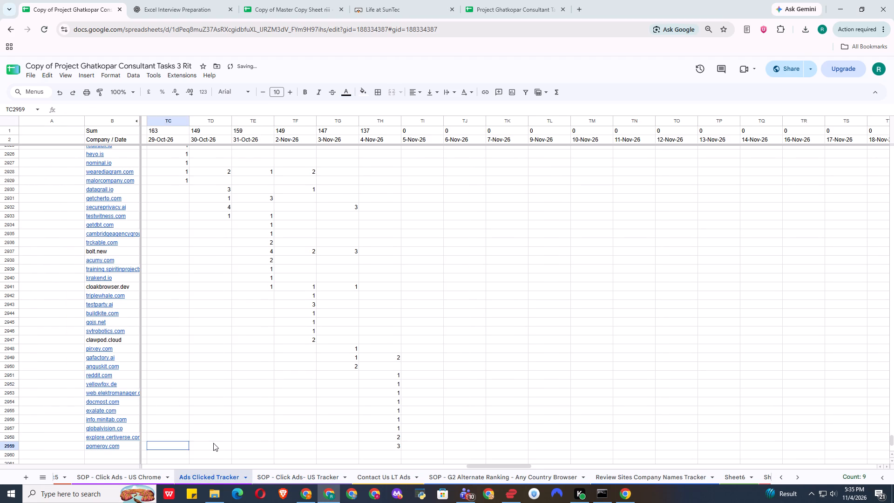
{"action": "left_click_drag", "start_coordinate": [213, 443], "coordinate": [421, 445]}
Paste the same new domains below anguskit.com, from B2951, in the original workbook's Ads Clicked Tracker, and check their alignment with the 4-Nov-26 counts.
{"action": "left_click", "coordinate": [496, 3]}
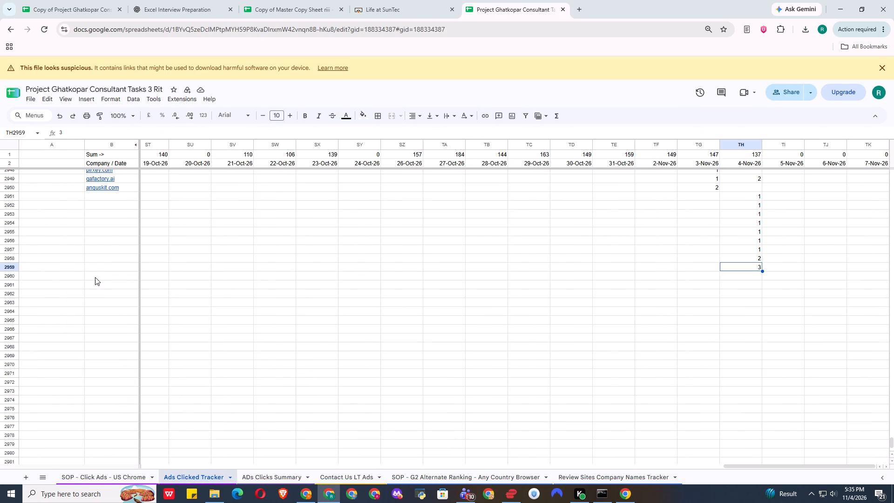
{"action": "left_click", "coordinate": [105, 191]}
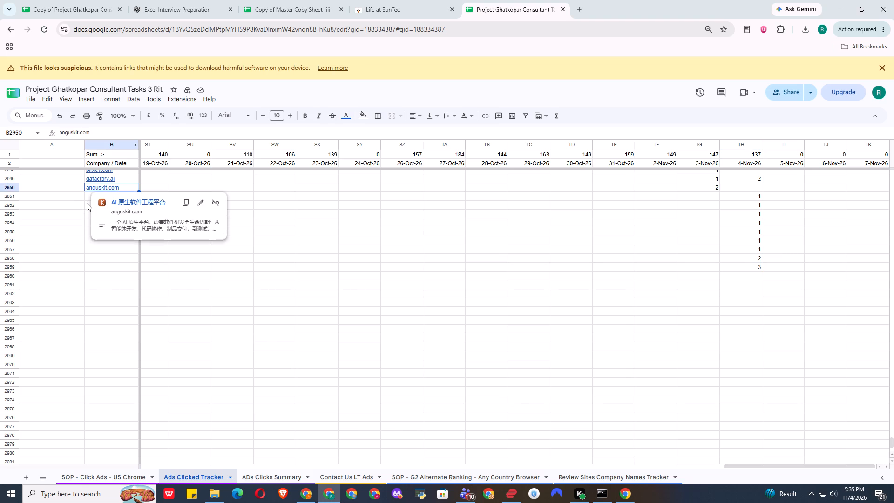
{"action": "left_click", "coordinate": [87, 203]}
{"action": "left_click", "coordinate": [88, 199]}
{"action": "left_click", "coordinate": [106, 195]}
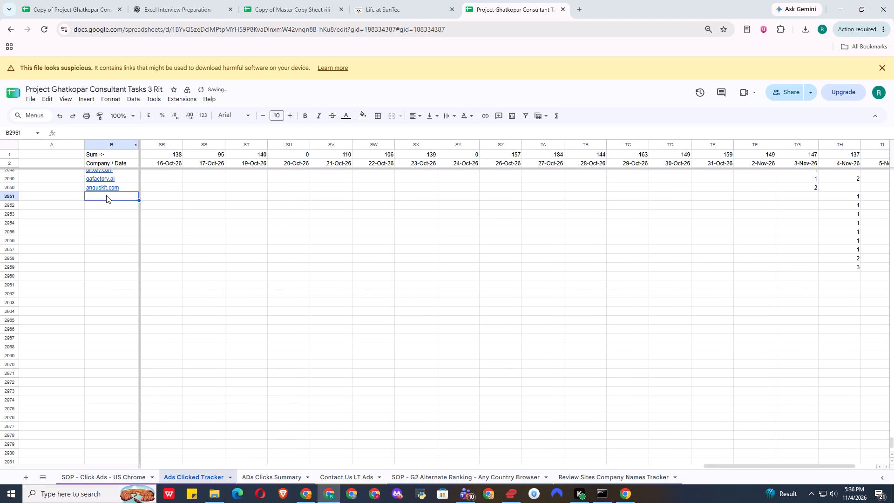
{"action": "key", "text": "ctrl+v"}
{"action": "left_click_drag", "start_coordinate": [163, 270], "coordinate": [835, 272]}
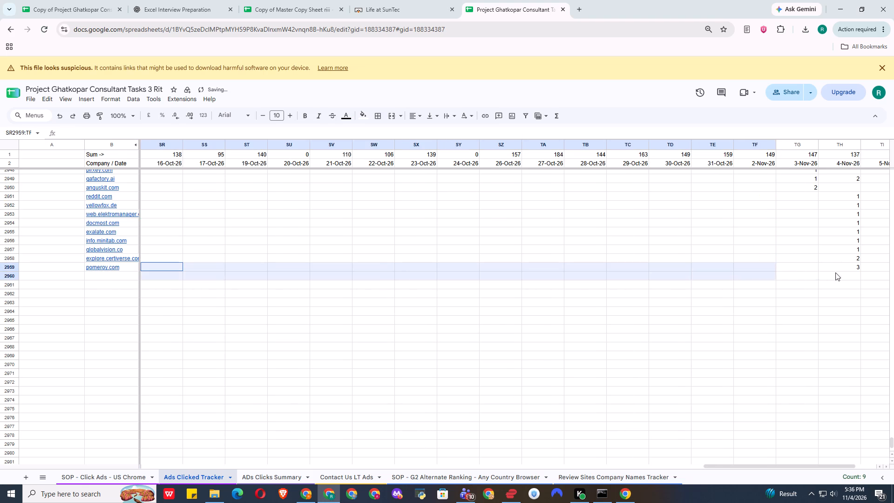
{"action": "left_click_drag", "start_coordinate": [835, 272], "coordinate": [882, 274]}
{"action": "left_click", "coordinate": [823, 312]}
{"action": "scroll", "coordinate": [706, 305], "scroll_direction": "up", "scroll_amount": 1}
{"action": "scroll", "coordinate": [401, 354], "scroll_direction": "down", "scroll_amount": 1}
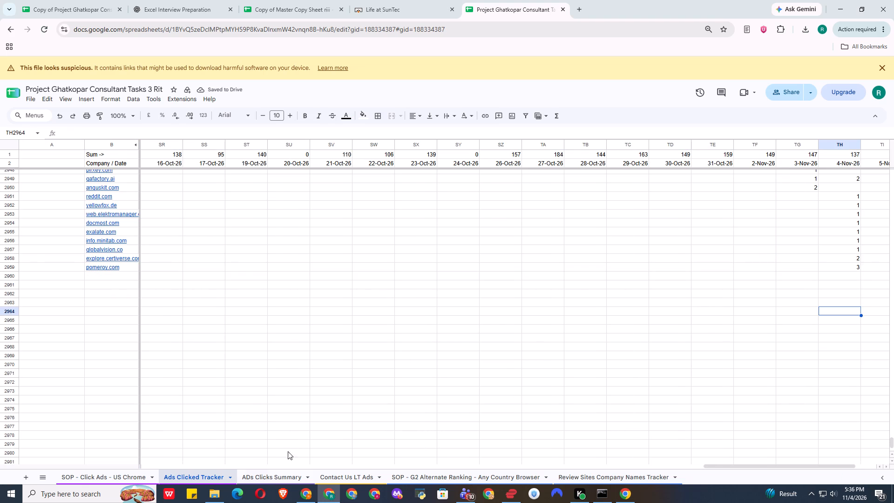
Look through the original's ADs Clicks Summary and the copy workbook's Ads Clicked Tracker, US Tracker and US Chrome sheets for the 4 November summary counts.
{"action": "left_click", "coordinate": [276, 475]}
{"action": "scroll", "coordinate": [406, 291], "scroll_direction": "up", "scroll_amount": 3}
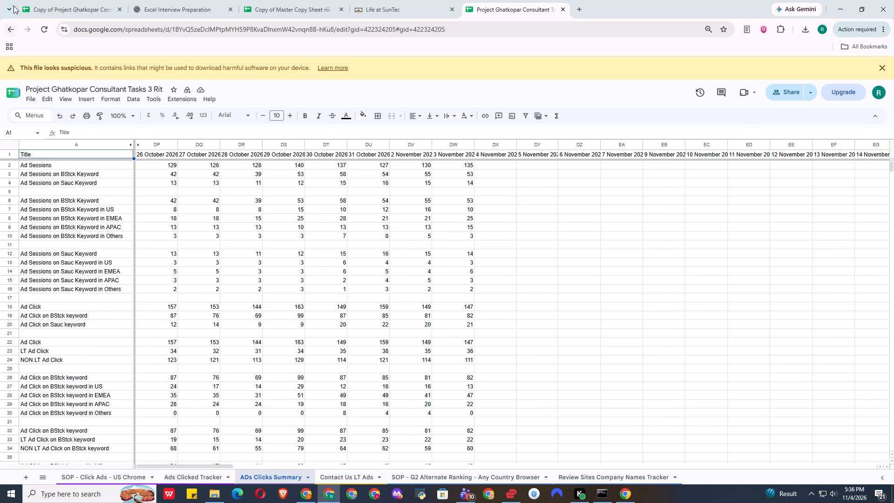
{"action": "left_click", "coordinate": [46, 0]}
{"action": "scroll", "coordinate": [340, 245], "scroll_direction": "up", "scroll_amount": 3}
{"action": "left_click", "coordinate": [283, 476]}
{"action": "scroll", "coordinate": [418, 318], "scroll_direction": "up", "scroll_amount": 3}
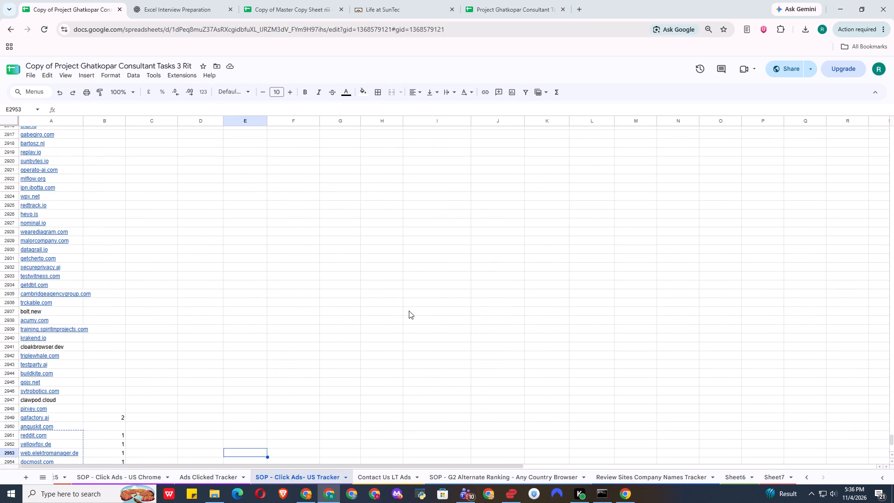
{"action": "left_click", "coordinate": [222, 478]}
{"action": "scroll", "coordinate": [531, 167], "scroll_direction": "up", "scroll_amount": 2}
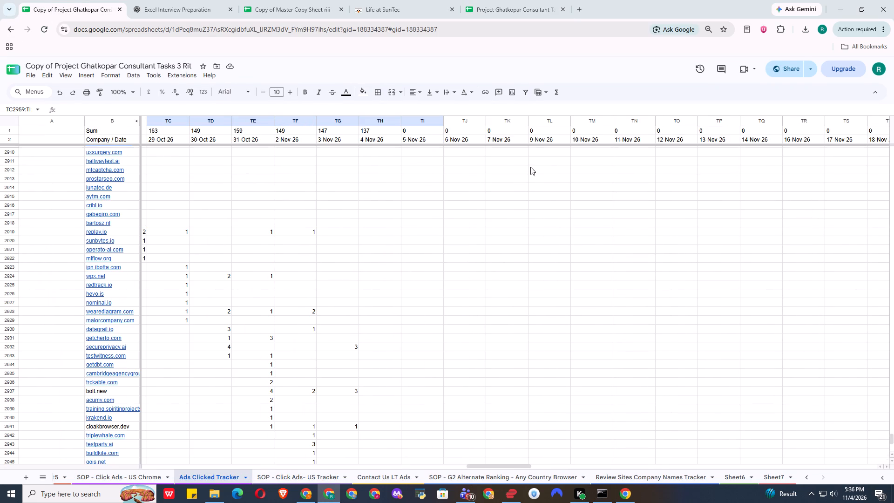
{"action": "scroll", "coordinate": [530, 167], "scroll_direction": "up", "scroll_amount": 1}
{"action": "left_click", "coordinate": [521, 0]}
{"action": "scroll", "coordinate": [493, 157], "scroll_direction": "up", "scroll_amount": 2}
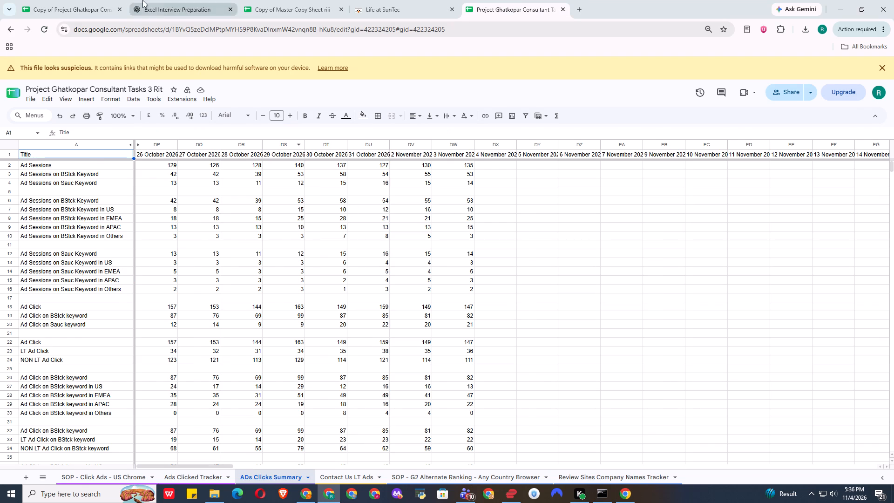
{"action": "left_click", "coordinate": [30, 0]}
{"action": "scroll", "coordinate": [320, 303], "scroll_direction": "up", "scroll_amount": 2}
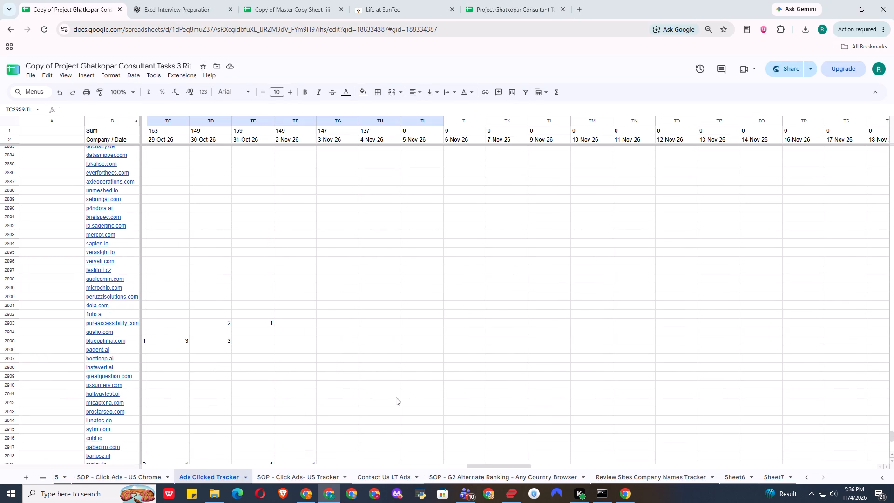
{"action": "left_click", "coordinate": [306, 481]}
{"action": "scroll", "coordinate": [354, 414], "scroll_direction": "up", "scroll_amount": 4}
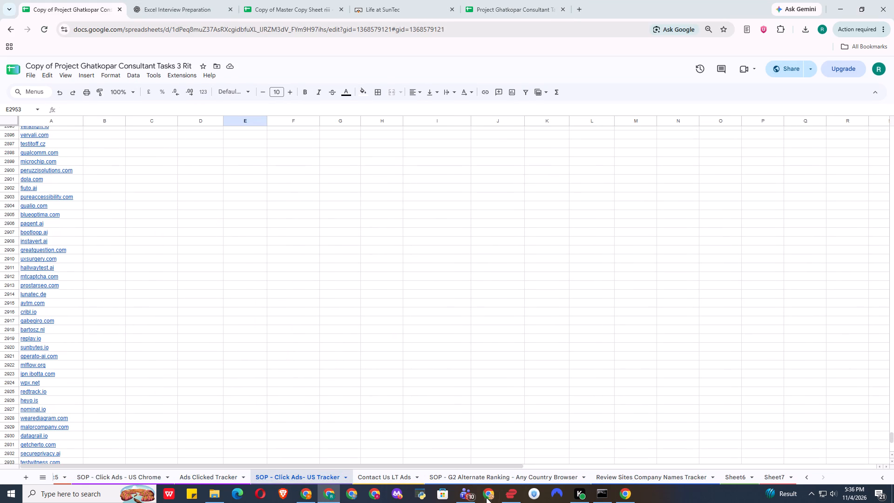
{"action": "left_click", "coordinate": [131, 479]}
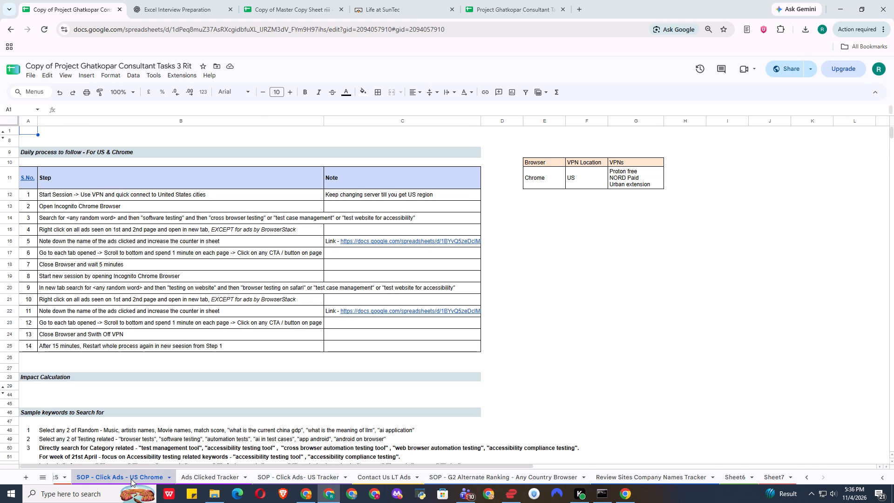
{"action": "left_click", "coordinate": [188, 483]}
{"action": "scroll", "coordinate": [296, 342], "scroll_direction": "up", "scroll_amount": 2}
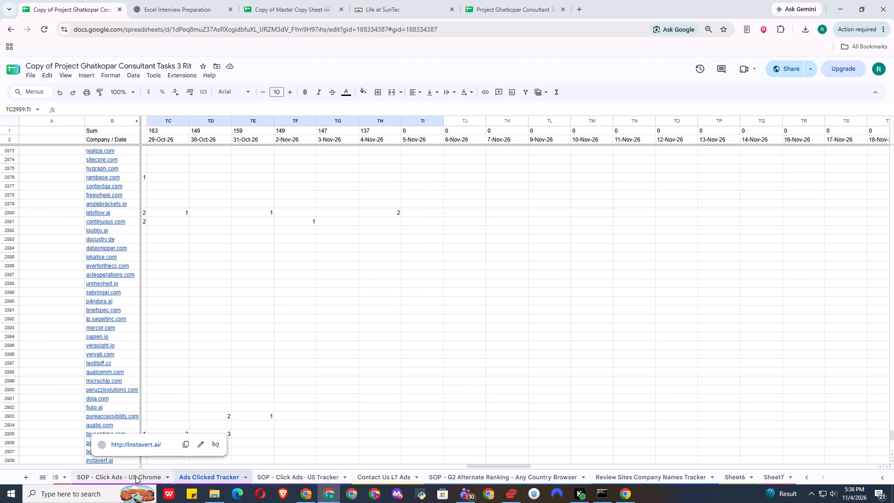
{"action": "left_click", "coordinate": [135, 476]}
{"action": "left_click", "coordinate": [290, 479]}
{"action": "scroll", "coordinate": [345, 375], "scroll_direction": "up", "scroll_amount": 4}
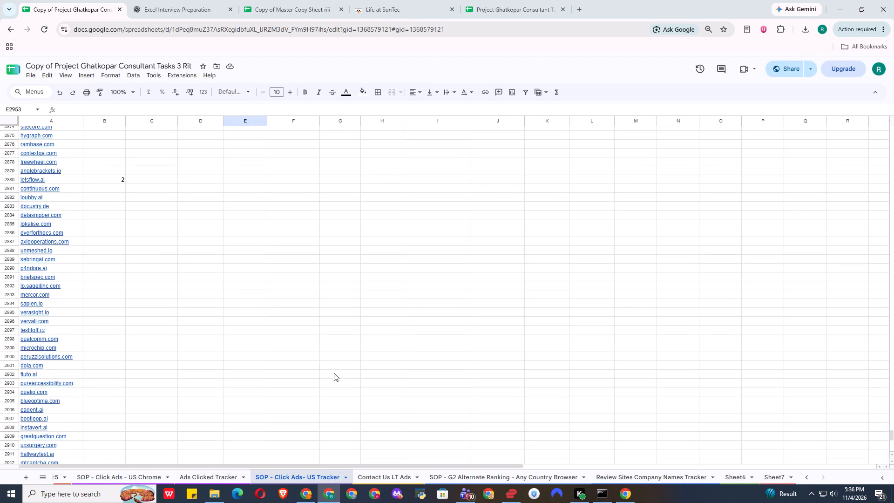
{"action": "scroll", "coordinate": [334, 373], "scroll_direction": "up", "scroll_amount": 18}
{"action": "scroll", "coordinate": [334, 373], "scroll_direction": "up", "scroll_amount": 20}
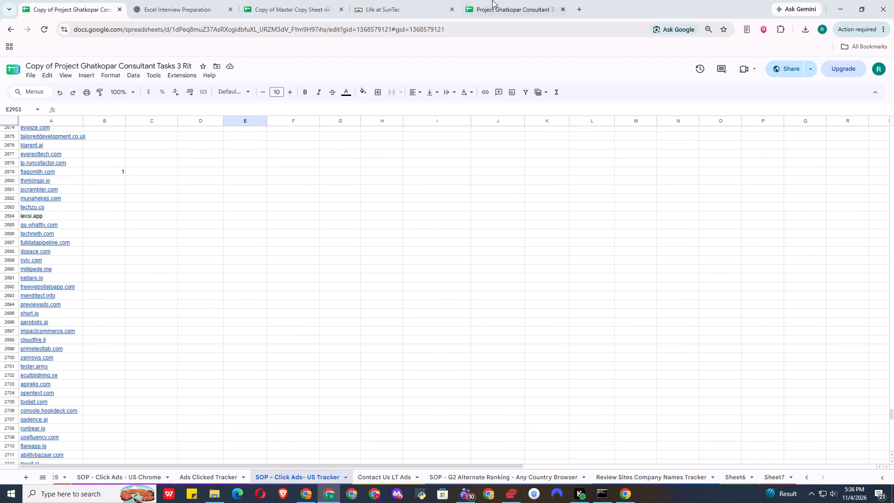
Compare the 4 November 2026 column of the original's ADs Clicks Summary with the copy's US Tracker.
{"action": "left_click", "coordinate": [492, 0]}
{"action": "scroll", "coordinate": [440, 246], "scroll_direction": "up", "scroll_amount": 2}
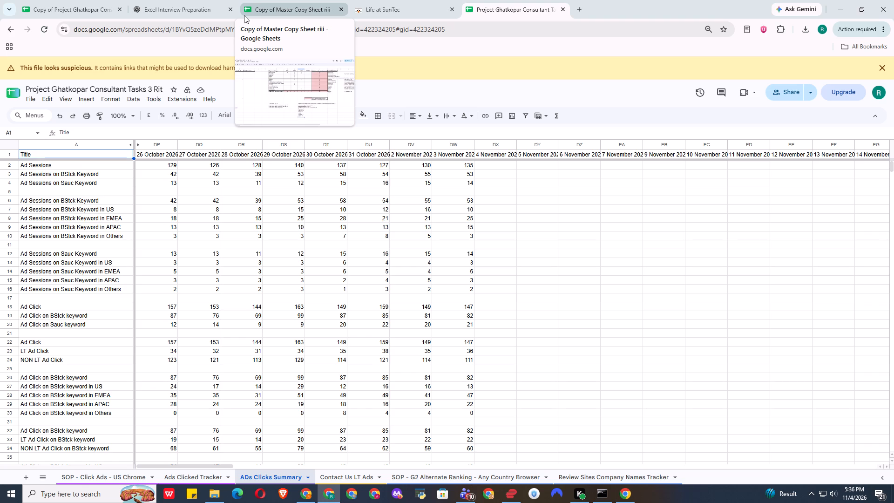
{"action": "left_click", "coordinate": [513, 243]}
{"action": "left_click", "coordinate": [51, 5]}
{"action": "scroll", "coordinate": [338, 297], "scroll_direction": "up", "scroll_amount": 2}
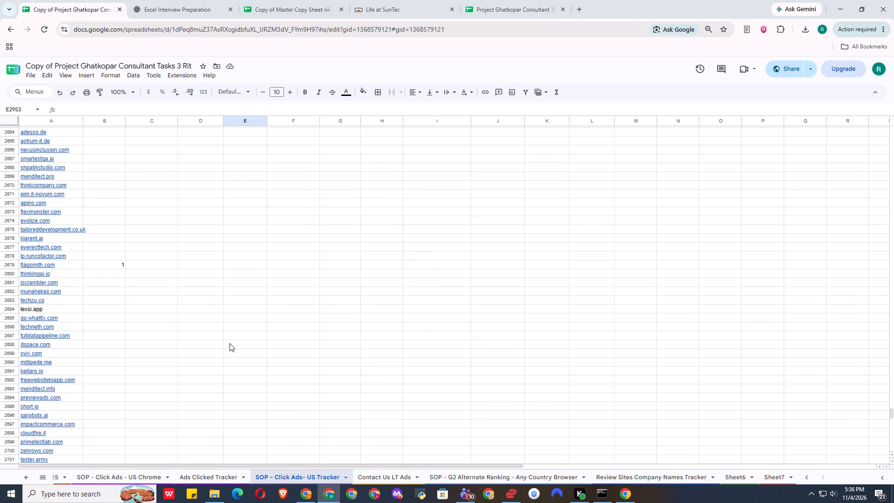
{"action": "left_click", "coordinate": [505, 6]}
{"action": "scroll", "coordinate": [407, 279], "scroll_direction": "up", "scroll_amount": 3}
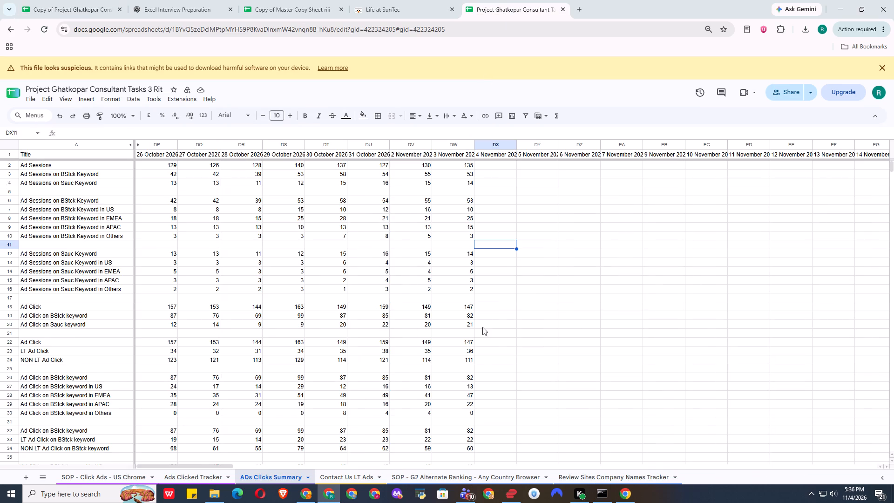
{"action": "scroll", "coordinate": [215, 311], "scroll_direction": "up", "scroll_amount": 2}
{"action": "left_click", "coordinate": [56, 0]}
{"action": "scroll", "coordinate": [206, 363], "scroll_direction": "up", "scroll_amount": 5}
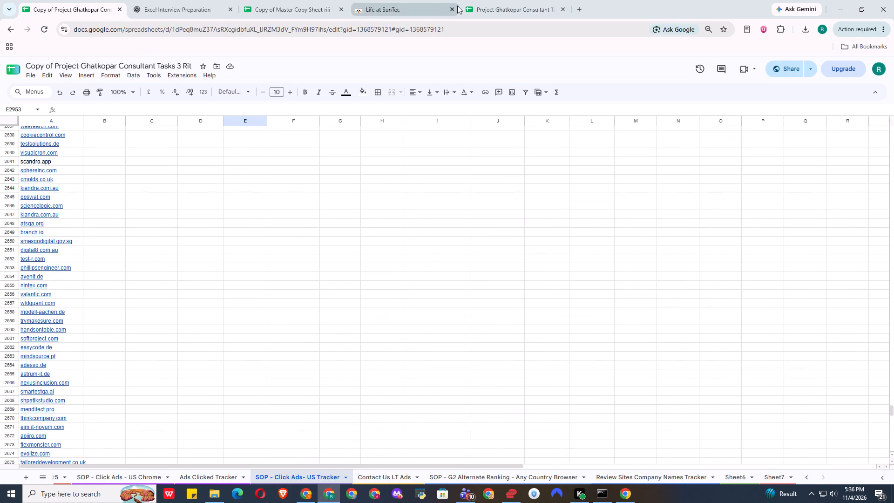
Copy the Counts column, from B2 down to the sheet's end, from Sheet Status in the Copy of Master Copy Sheet riii workbook.
{"action": "left_click", "coordinate": [292, 6]}
{"action": "scroll", "coordinate": [404, 213], "scroll_direction": "up", "scroll_amount": 3}
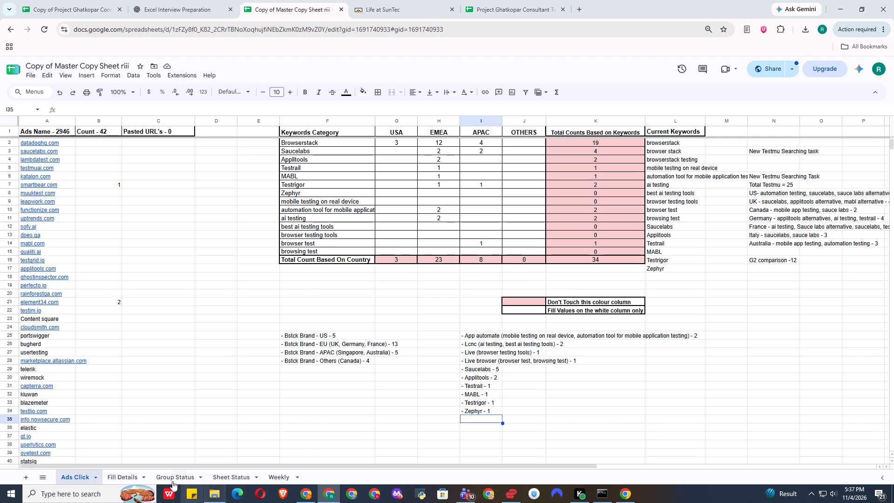
{"action": "left_click", "coordinate": [115, 474]}
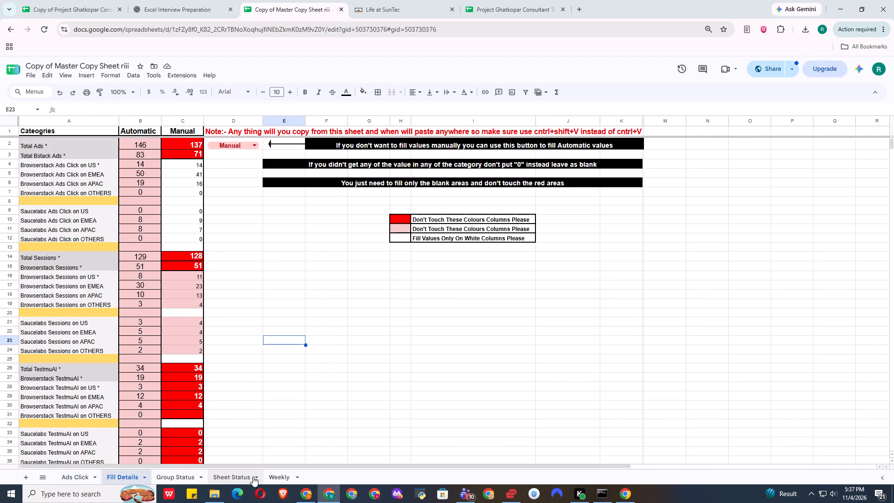
{"action": "left_click", "coordinate": [243, 476]}
{"action": "scroll", "coordinate": [280, 178], "scroll_direction": "up", "scroll_amount": 3}
{"action": "left_click", "coordinate": [175, 145]}
{"action": "scroll", "coordinate": [380, 297], "scroll_direction": "up", "scroll_amount": 2}
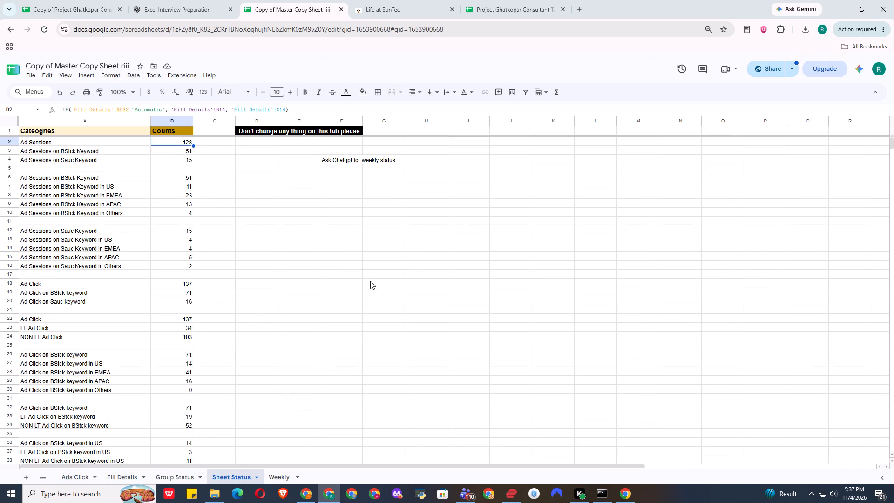
{"action": "key", "text": "ctrl+shift+Down"}
{"action": "key", "text": "ctrl+shift+Down"}
{"action": "key", "text": "ctrl+shift+Down"}
{"action": "key", "text": "ctrl+shift+Down"}
{"action": "key", "text": "ctrl+shift+Down"}
{"action": "key", "text": "ctrl+shift+Down"}
{"action": "key", "text": "ctrl+shift+Down"}
{"action": "key", "text": "ctrl+shift+Down"}
{"action": "key", "text": "ctrl+shift+Down"}
{"action": "key", "text": "ctrl+shift+Down"}
{"action": "key", "text": "ctrl+shift+Down"}
{"action": "key", "text": "ctrl+shift+Down"}
{"action": "key", "text": "ctrl+shift+Down"}
{"action": "key", "text": "ctrl+shift+Down"}
{"action": "key", "text": "ctrl+shift+Down"}
{"action": "key", "text": "ctrl+shift+Down"}
{"action": "key", "text": "ctrl+shift+Down"}
{"action": "key", "text": "ctrl+shift+Down"}
{"action": "key", "text": "ctrl+shift+Down"}
{"action": "key", "text": "ctrl+shift+Down"}
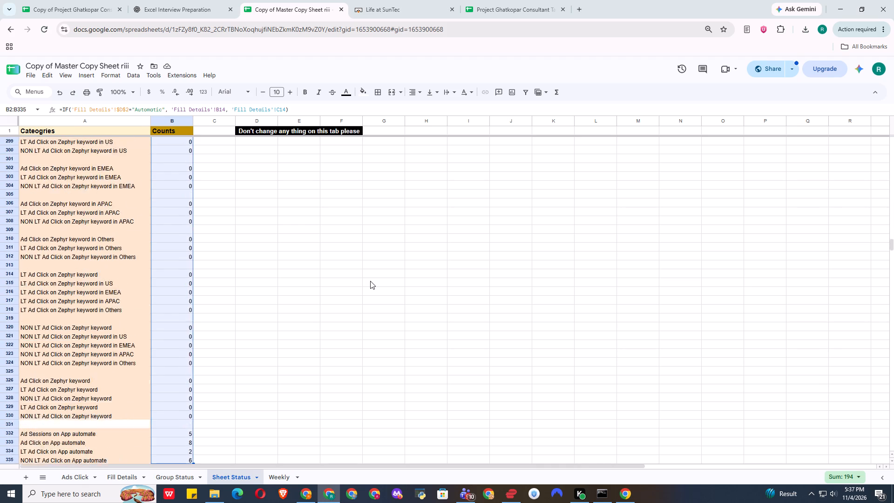
{"action": "key", "text": "ctrl+c"}
{"action": "left_click", "coordinate": [350, 263]}
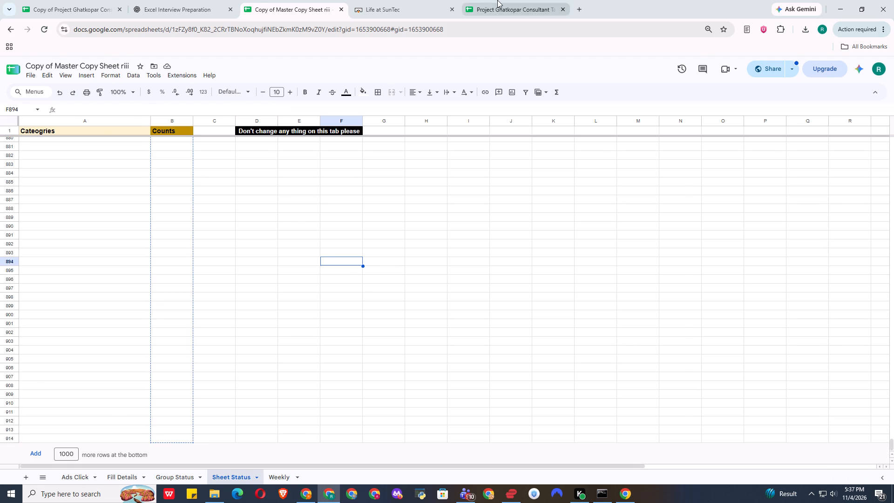
Paste the counts as values only into the 4 November 2026 column, from DX2, of the original's ADs Clicks Summary and check them down to the last category.
{"action": "left_click", "coordinate": [497, 0]}
{"action": "scroll", "coordinate": [387, 302], "scroll_direction": "up", "scroll_amount": 2}
{"action": "left_click", "coordinate": [489, 167]}
{"action": "right_click", "coordinate": [489, 167]}
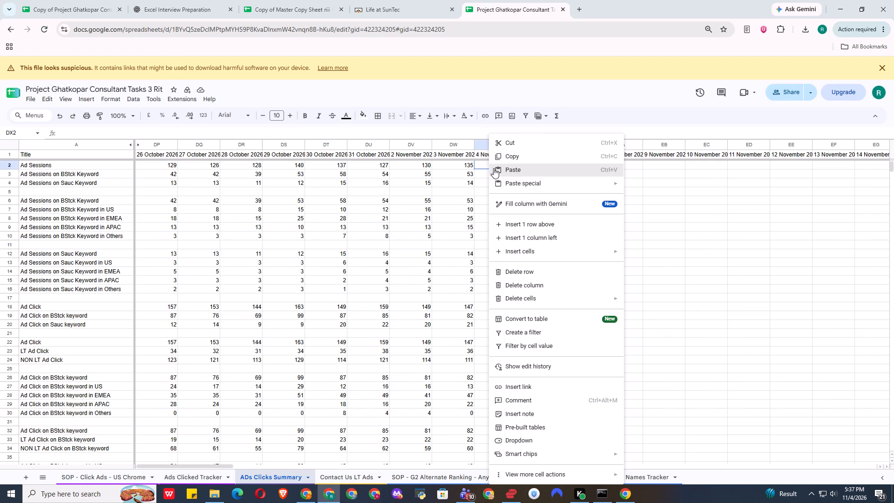
{"action": "left_click", "coordinate": [653, 186]}
{"action": "scroll", "coordinate": [611, 309], "scroll_direction": "down", "scroll_amount": 3}
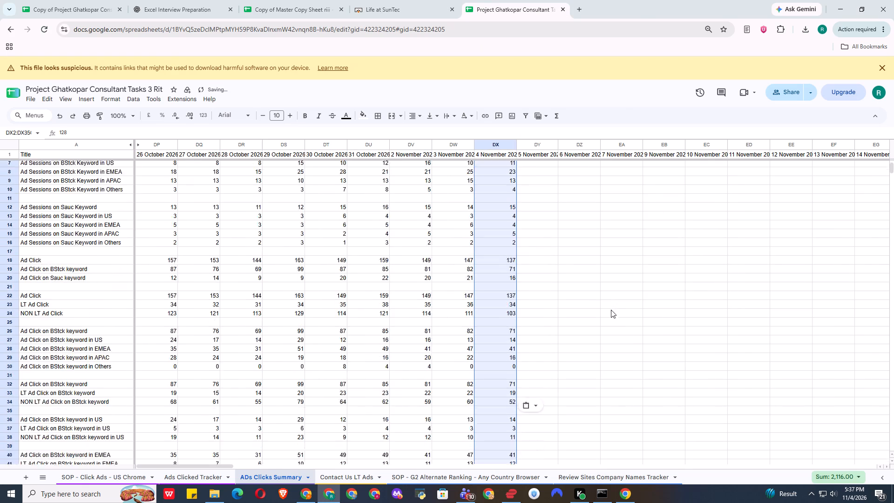
{"action": "scroll", "coordinate": [611, 310], "scroll_direction": "down", "scroll_amount": 20}
{"action": "scroll", "coordinate": [611, 310], "scroll_direction": "down", "scroll_amount": 15}
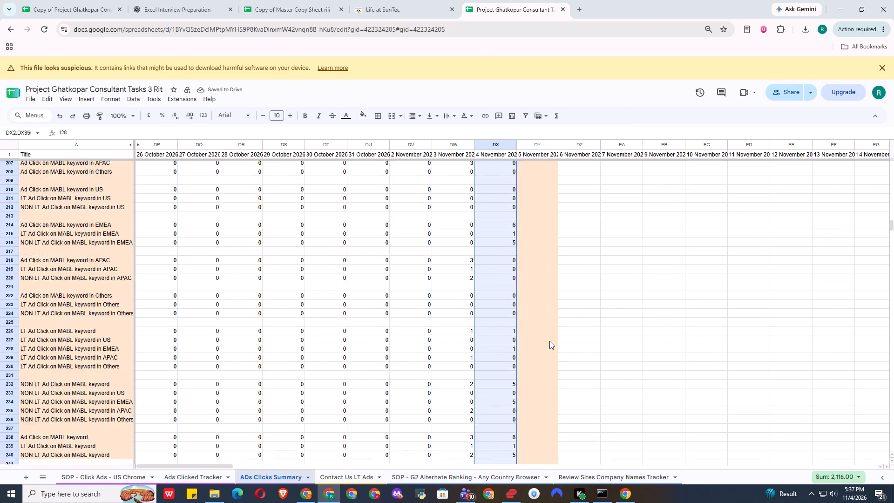
{"action": "scroll", "coordinate": [549, 341], "scroll_direction": "down", "scroll_amount": 20}
{"action": "scroll", "coordinate": [549, 341], "scroll_direction": "down", "scroll_amount": 8}
{"action": "scroll", "coordinate": [545, 346], "scroll_direction": "up", "scroll_amount": 2}
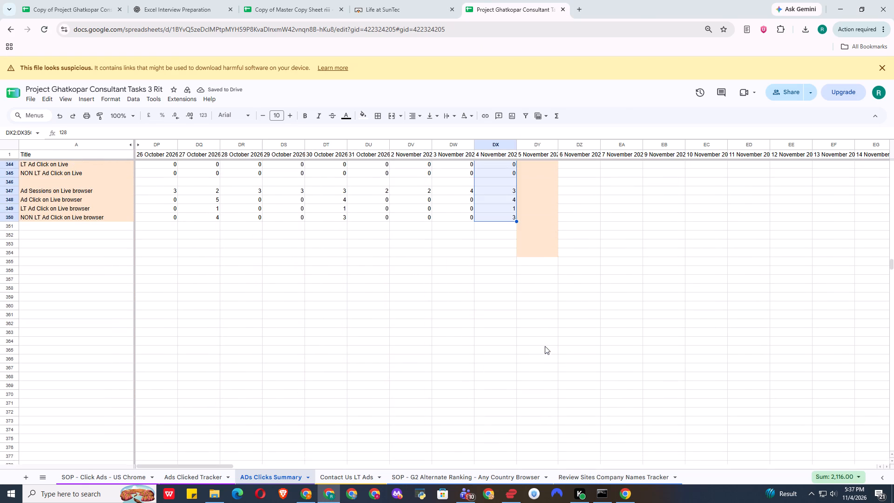
{"action": "left_click", "coordinate": [544, 347]}
{"action": "left_click", "coordinate": [411, 354]}
{"action": "left_click", "coordinate": [580, 357]}
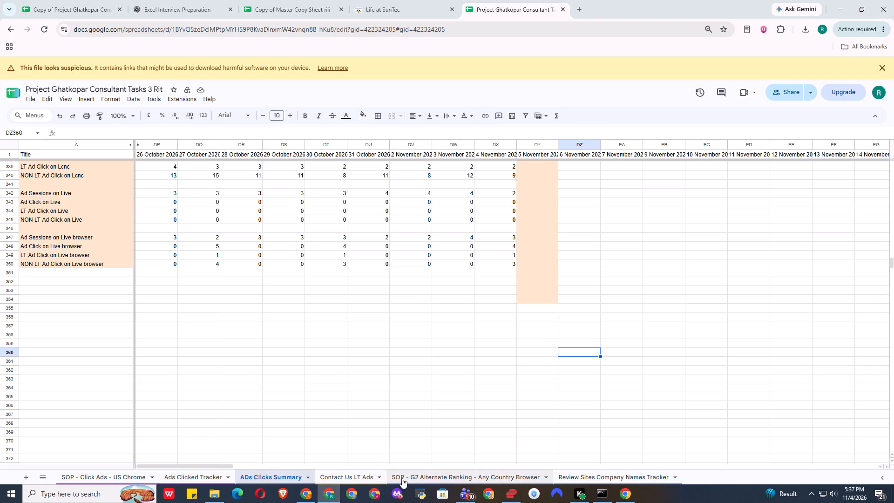
Look over the original workbook's G2 Alternate Ranking and Contact Us LT Ads sheets, rechecking the end of the ADs Clicks Summary.
{"action": "left_click", "coordinate": [440, 477]}
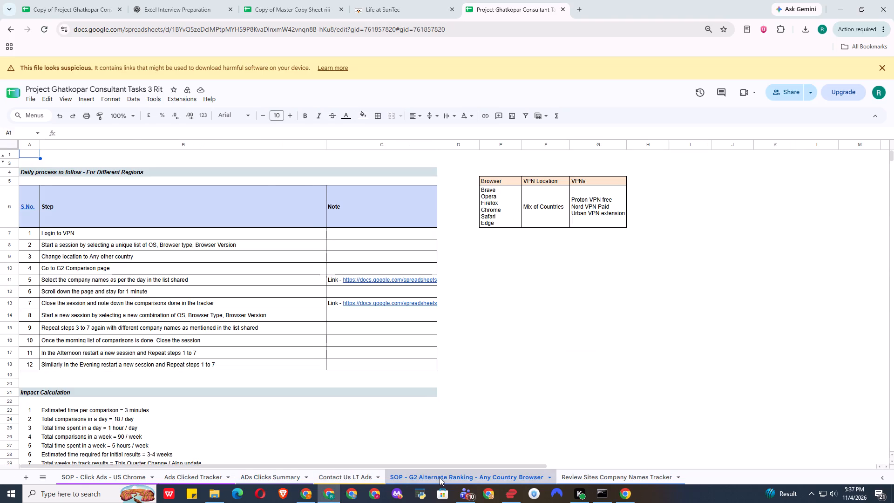
{"action": "left_click", "coordinate": [268, 478]}
{"action": "scroll", "coordinate": [498, 338], "scroll_direction": "up", "scroll_amount": 2}
{"action": "left_click", "coordinate": [629, 237]}
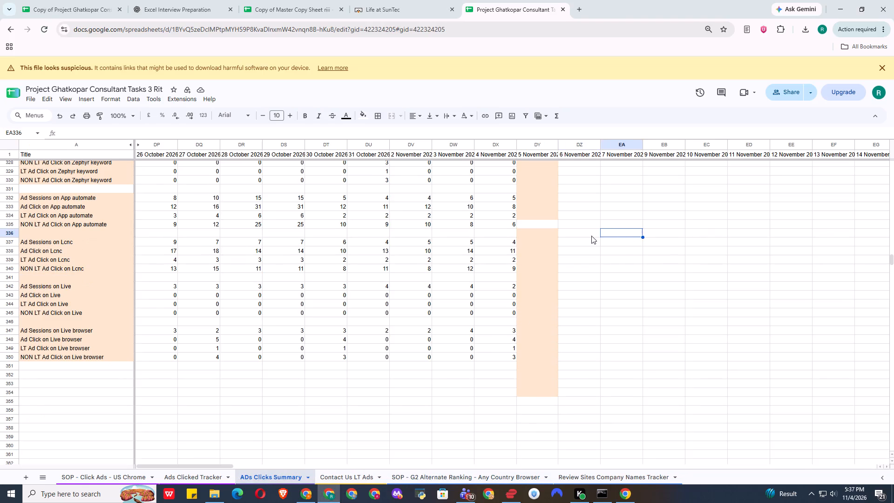
{"action": "left_click", "coordinate": [591, 236]}
{"action": "left_click", "coordinate": [357, 472]}
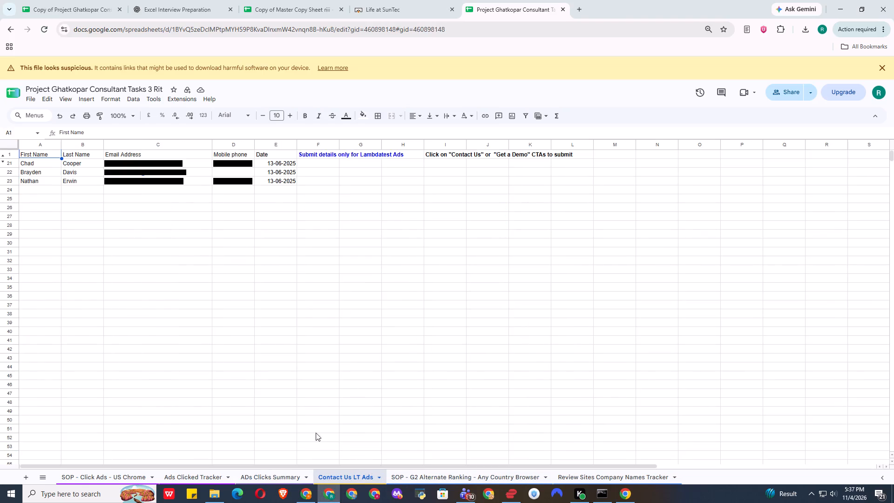
{"action": "left_click", "coordinate": [245, 470]}
{"action": "scroll", "coordinate": [420, 341], "scroll_direction": "up", "scroll_amount": 3}
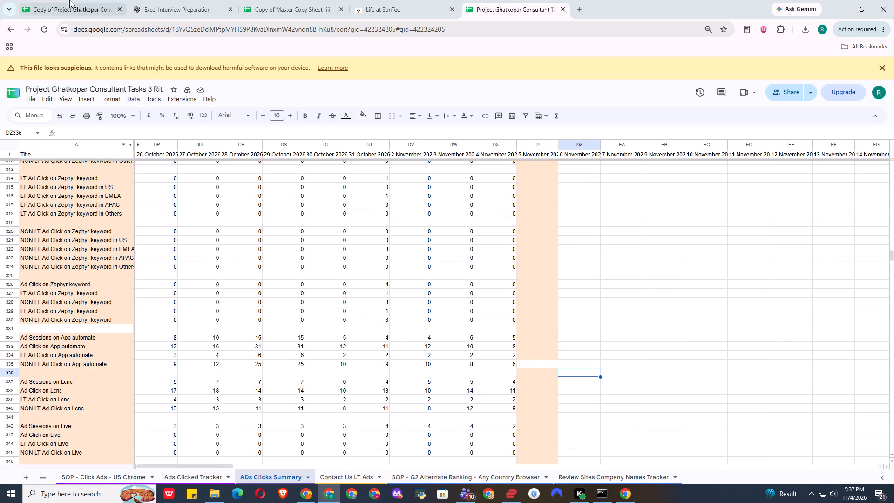
Look through the copy workbook's sheets and review the count and keyword tables at the start of its US Tracker.
{"action": "left_click", "coordinate": [26, 0]}
{"action": "scroll", "coordinate": [264, 287], "scroll_direction": "up", "scroll_amount": 2}
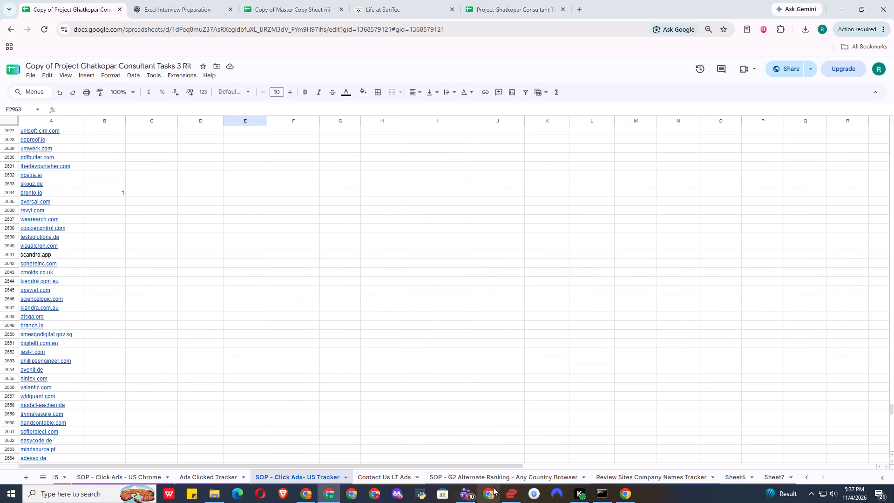
{"action": "left_click", "coordinate": [514, 480]}
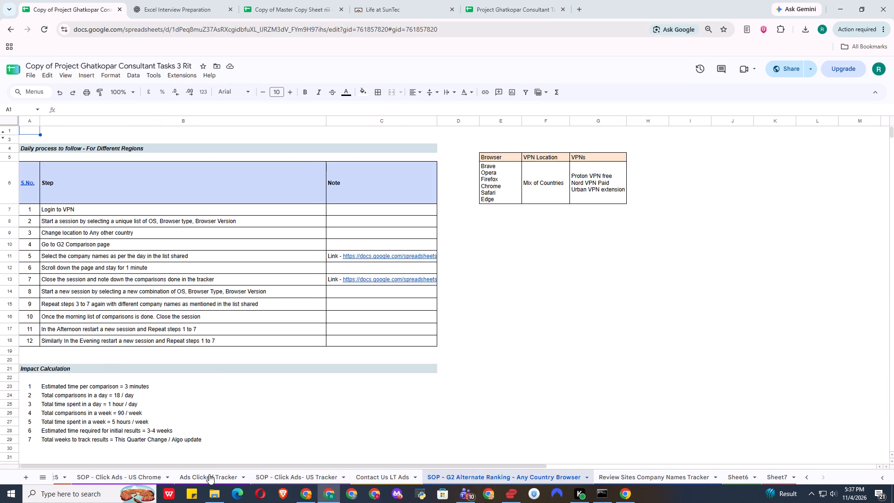
{"action": "left_click", "coordinate": [210, 477]}
{"action": "left_click", "coordinate": [290, 478]}
{"action": "scroll", "coordinate": [241, 382], "scroll_direction": "up", "scroll_amount": 2}
{"action": "left_click", "coordinate": [176, 283]}
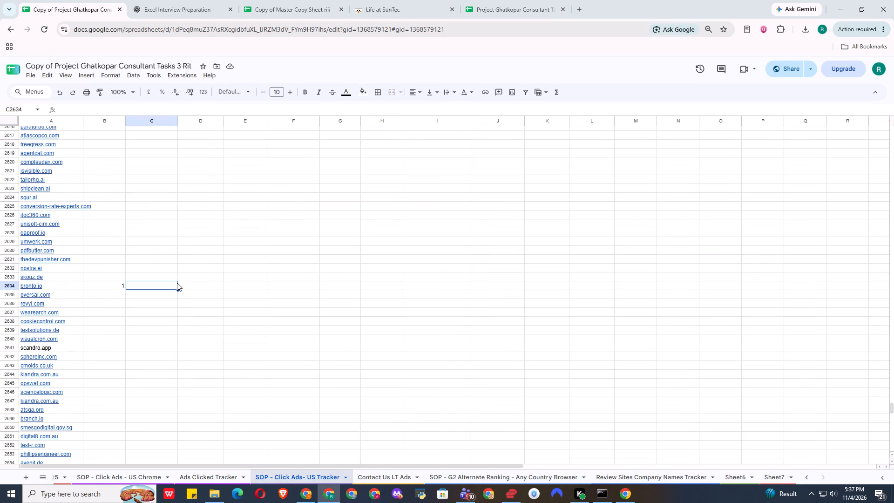
{"action": "key", "text": "ctrl+Up"}
{"action": "key", "text": "ctrl+Up"}
{"action": "key", "text": "ctrl+Up"}
{"action": "key", "text": "ctrl+Up"}
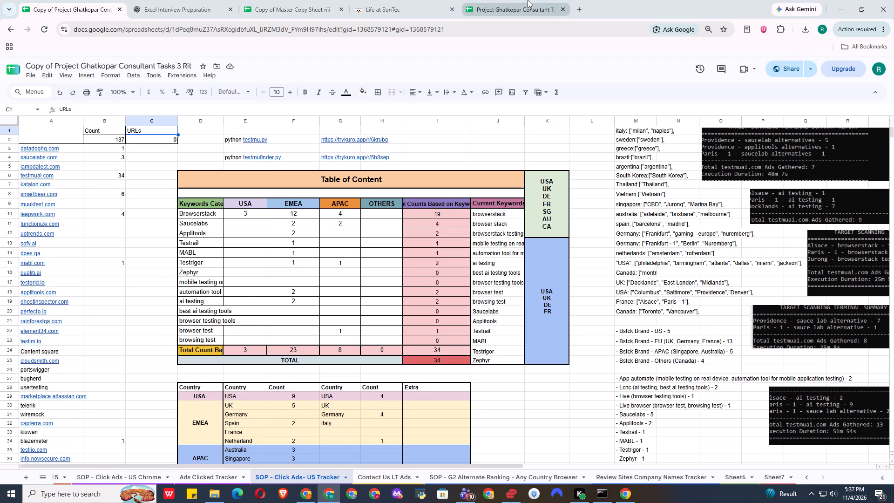
View the November 2026 monthly attendance report on the Life at SunTec page.
{"action": "left_click", "coordinate": [378, 9]}
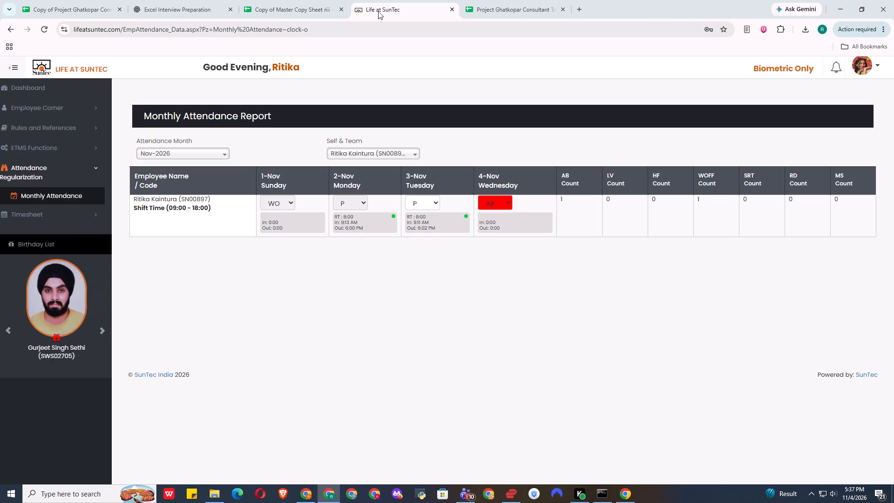
Copy the 4 Nov 2026 rows, A9234 to J9252, from the copy workbook's Review Sites Company Names Tracker.
{"action": "left_click", "coordinate": [496, 16]}
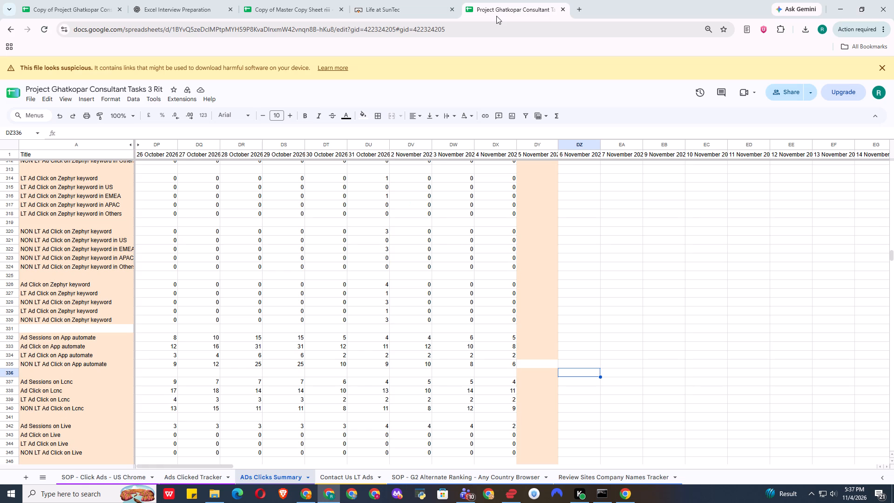
{"action": "left_click", "coordinate": [356, 469]}
{"action": "left_click", "coordinate": [50, 0]}
{"action": "scroll", "coordinate": [292, 365], "scroll_direction": "down", "scroll_amount": 1}
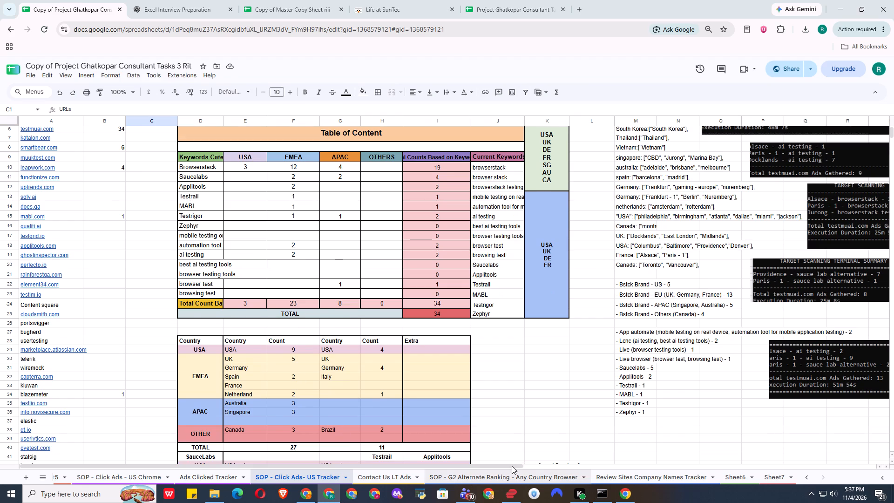
{"action": "left_click", "coordinate": [659, 482]}
{"action": "scroll", "coordinate": [440, 329], "scroll_direction": "up", "scroll_amount": 3}
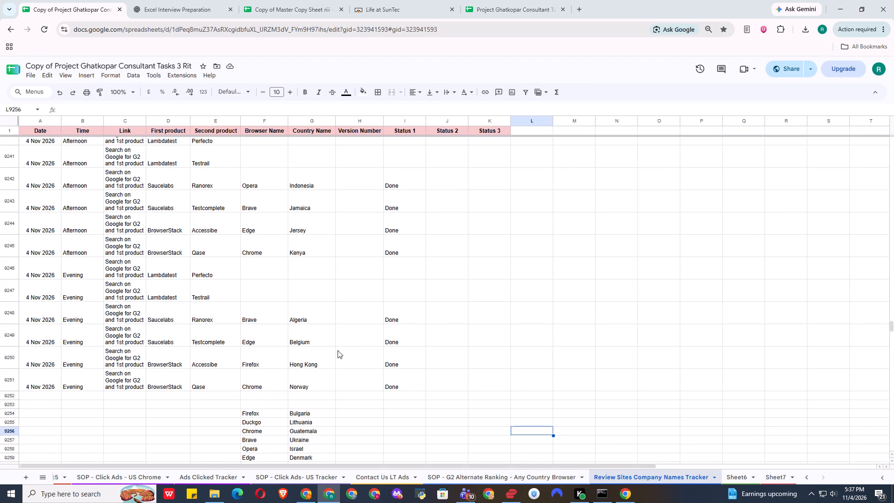
{"action": "scroll", "coordinate": [338, 350], "scroll_direction": "up", "scroll_amount": 2}
{"action": "scroll", "coordinate": [275, 269], "scroll_direction": "up", "scroll_amount": 2}
{"action": "left_click_drag", "start_coordinate": [52, 185], "coordinate": [271, 237]}
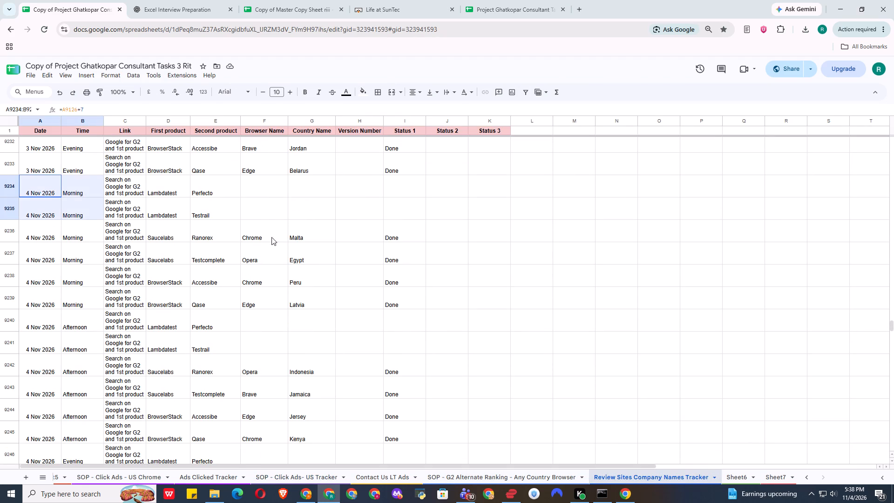
{"action": "left_click_drag", "start_coordinate": [271, 237], "coordinate": [431, 283]}
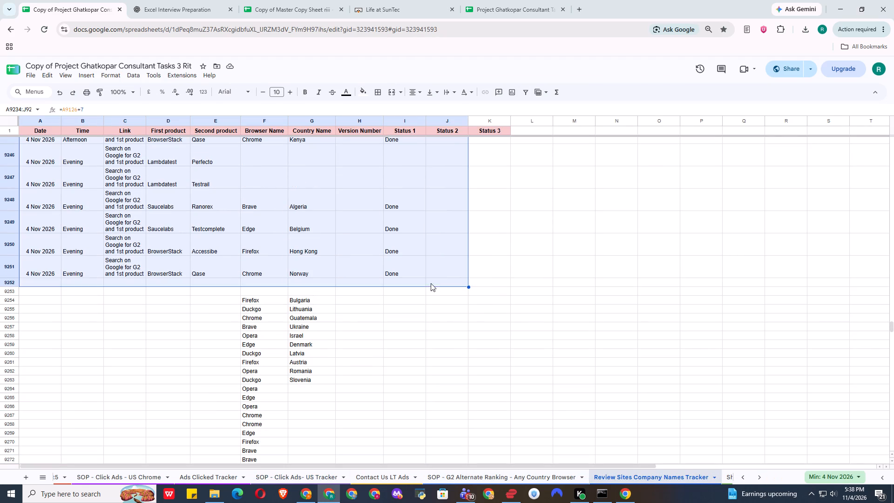
{"action": "key", "text": "ctrl+c"}
{"action": "left_click", "coordinate": [448, 338]}
{"action": "left_click", "coordinate": [526, 345]}
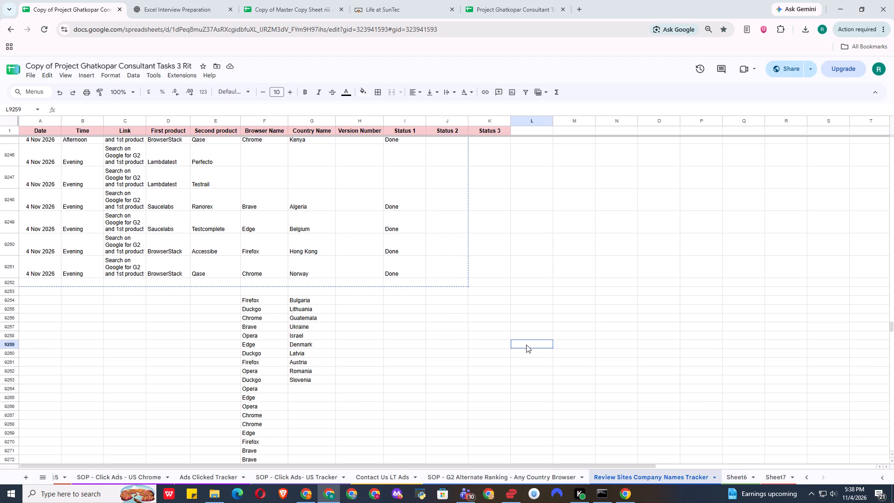
Look over the Sheet Status and Weekly sheets of the Copy of Master Copy Sheet riii workbook.
{"action": "left_click", "coordinate": [306, 3]}
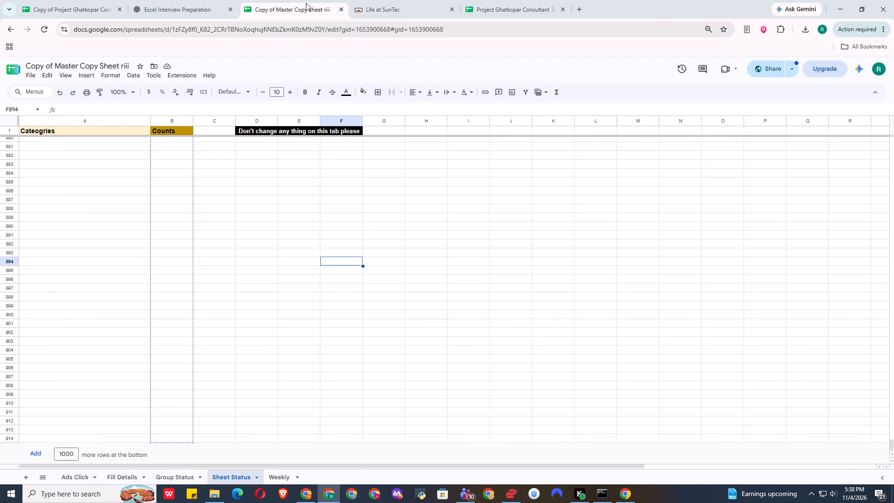
{"action": "scroll", "coordinate": [363, 163], "scroll_direction": "up", "scroll_amount": 2}
{"action": "scroll", "coordinate": [276, 167], "scroll_direction": "up", "scroll_amount": 3}
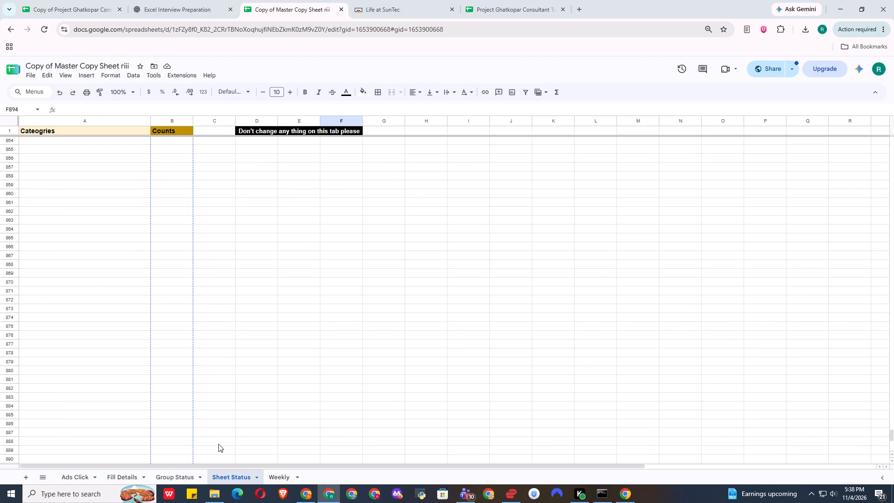
{"action": "left_click", "coordinate": [278, 482]}
{"action": "scroll", "coordinate": [482, 283], "scroll_direction": "down", "scroll_amount": 2}
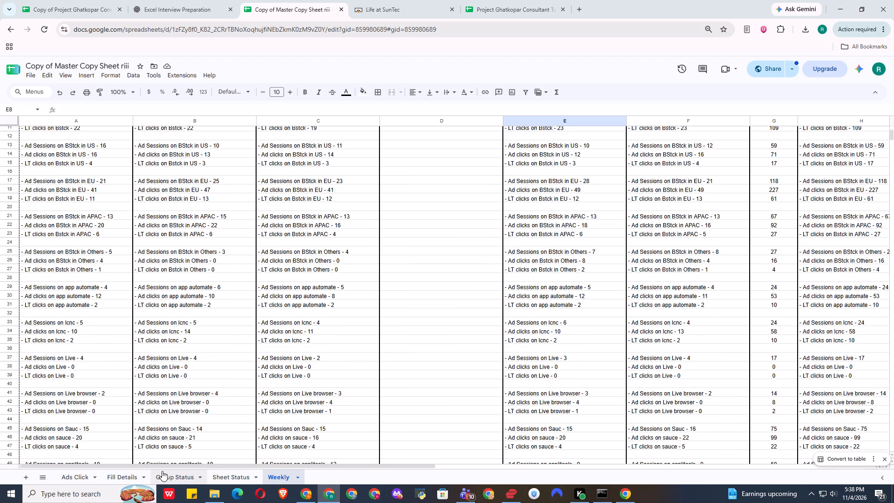
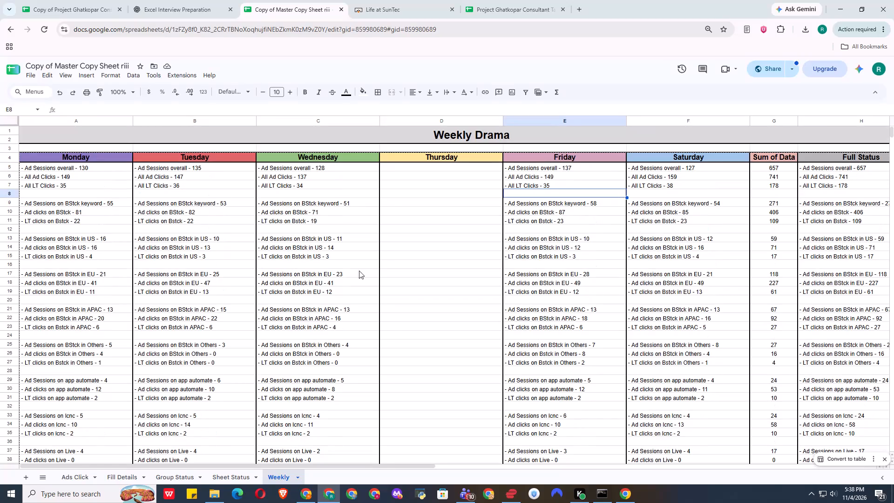
Select the first empty cell under the Thursday heading, D5, in the Weekly Drama table.
{"action": "left_click", "coordinate": [396, 177]}
{"action": "left_click", "coordinate": [397, 165]}
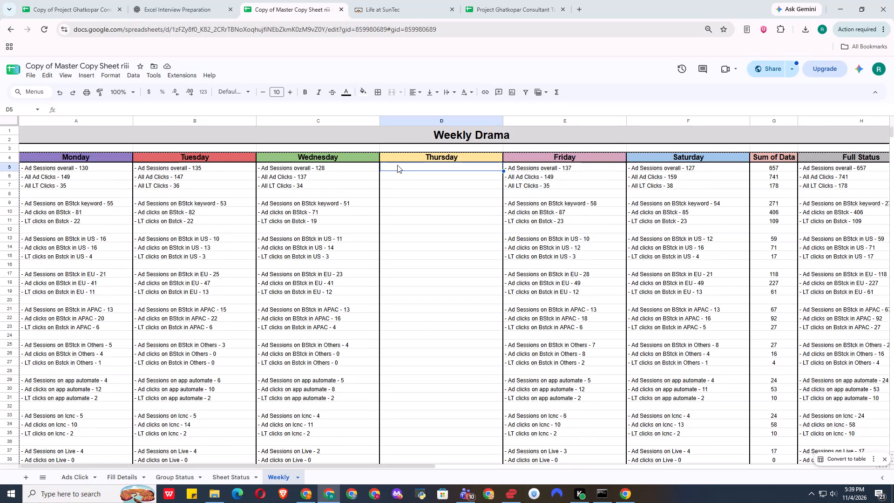
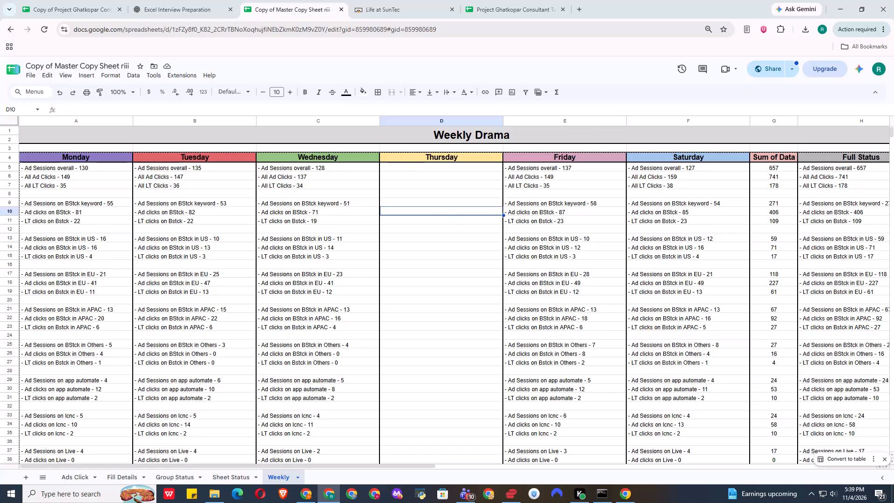
In Project Ghatkopar Consultant Tasks 3 Rit, paste the copied 4 Nov 2026 rows into the Review Sites Company Names Tracker, starting at A9236.
{"action": "scroll", "coordinate": [441, 215], "scroll_direction": "up", "scroll_amount": 3}
{"action": "left_click", "coordinate": [508, 10]}
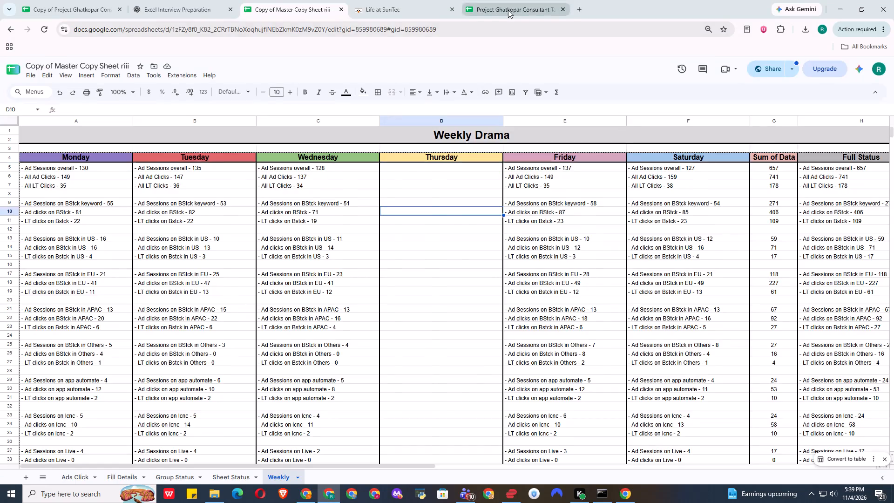
{"action": "scroll", "coordinate": [413, 276], "scroll_direction": "up", "scroll_amount": 2}
{"action": "left_click", "coordinate": [582, 477]}
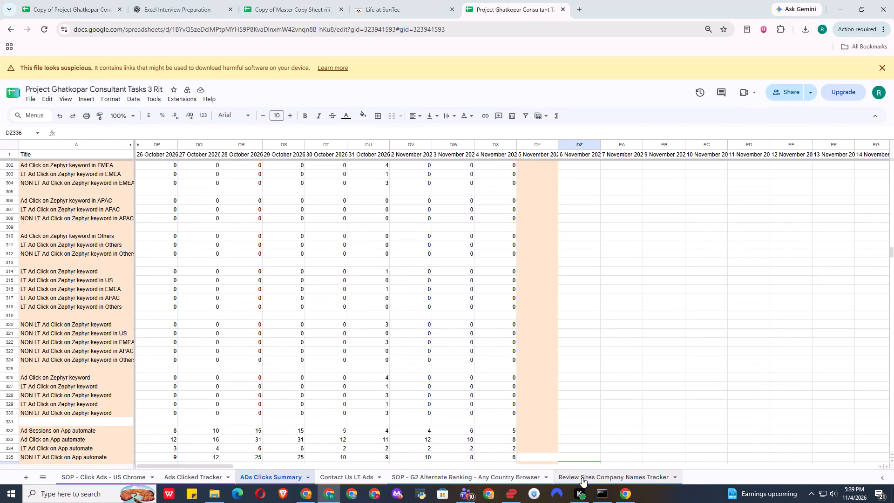
{"action": "scroll", "coordinate": [347, 335], "scroll_direction": "up", "scroll_amount": 3}
{"action": "left_click_drag", "start_coordinate": [350, 304], "coordinate": [354, 305]}
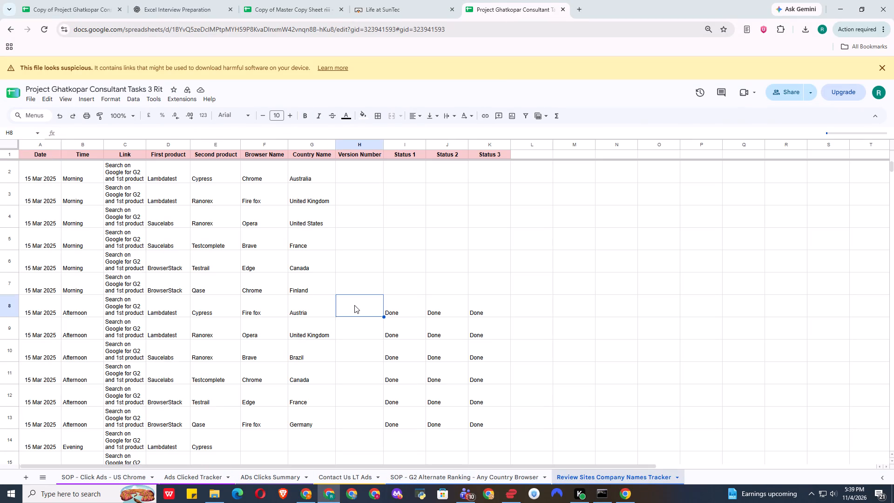
{"action": "key", "text": "ctrl+Down"}
{"action": "key", "text": "Left"}
{"action": "key", "text": "Right"}
{"action": "key", "text": "ctrl+Down"}
{"action": "key", "text": "Left"}
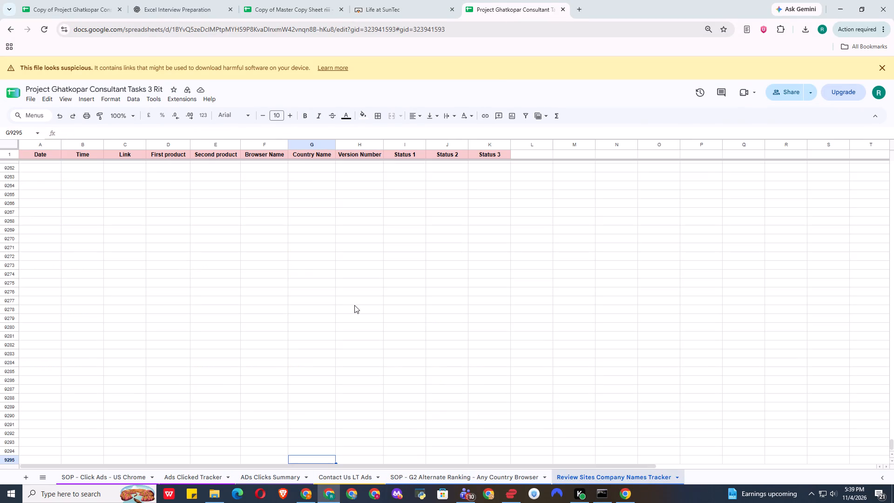
{"action": "key", "text": "ctrl+Up"}
{"action": "left_click", "coordinate": [49, 186]}
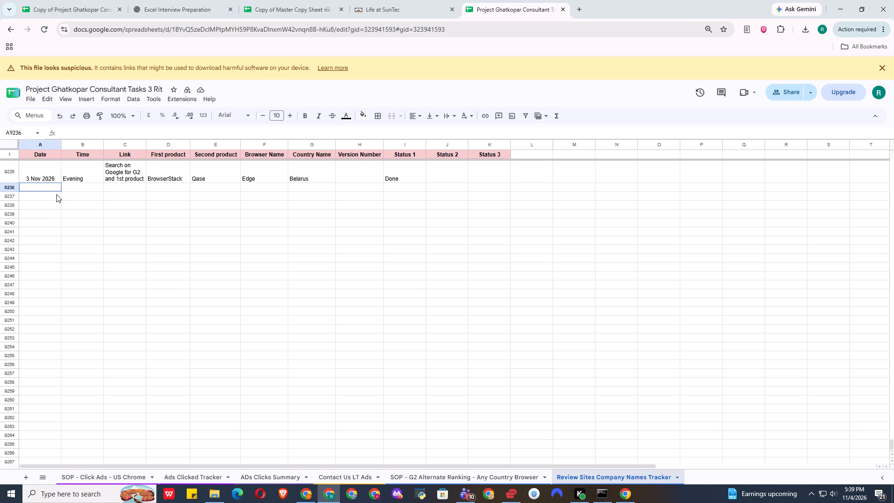
{"action": "key", "text": "ctrl+v"}
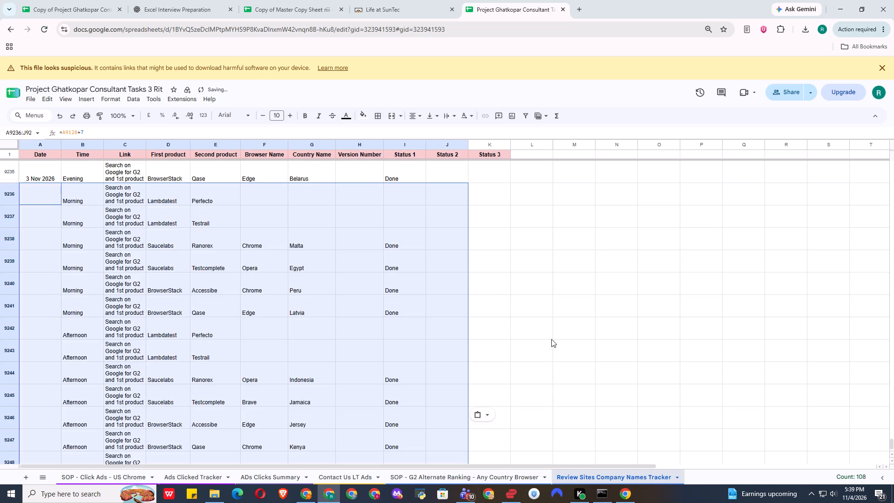
Check the pasted 4 Nov 2026 Morning, Afternoon and Evening rows for dates, products, browsers, countries and statuses.
{"action": "scroll", "coordinate": [317, 315], "scroll_direction": "down", "scroll_amount": 6}
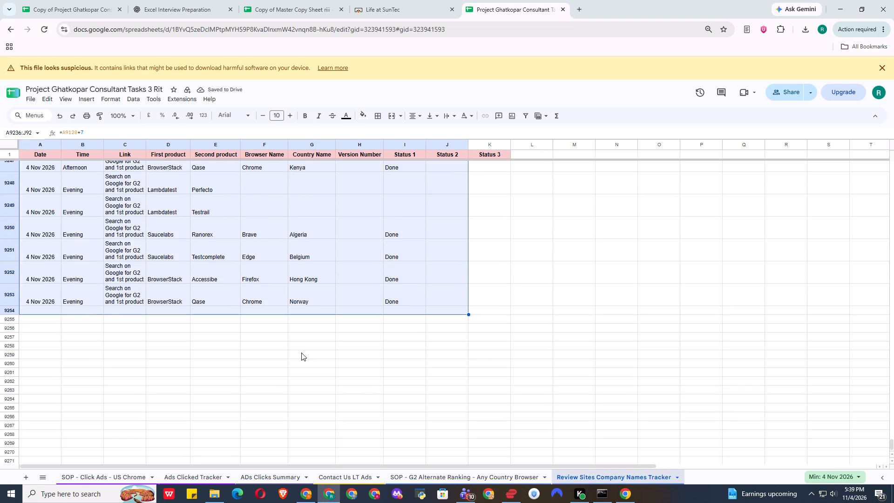
{"action": "scroll", "coordinate": [435, 370], "scroll_direction": "up", "scroll_amount": 9}
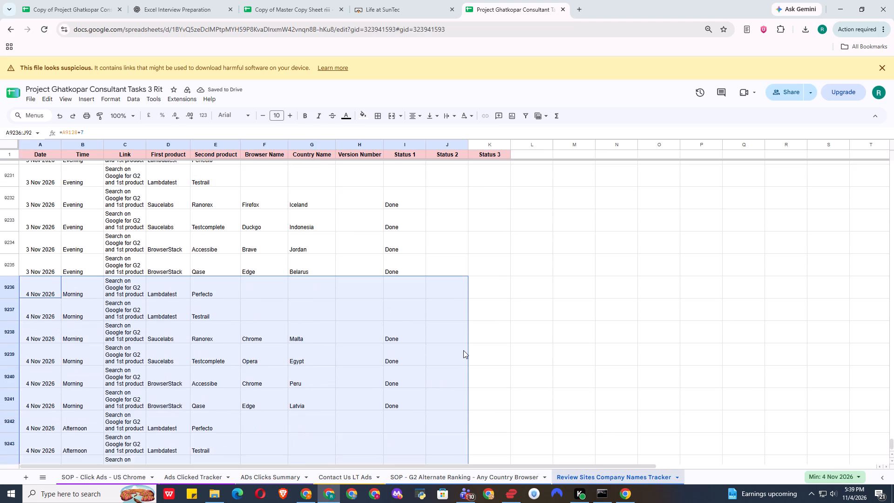
{"action": "scroll", "coordinate": [463, 350], "scroll_direction": "up", "scroll_amount": 2}
{"action": "scroll", "coordinate": [463, 350], "scroll_direction": "down", "scroll_amount": 7}
{"action": "scroll", "coordinate": [455, 347], "scroll_direction": "up", "scroll_amount": 1}
{"action": "scroll", "coordinate": [559, 298], "scroll_direction": "up", "scroll_amount": 1}
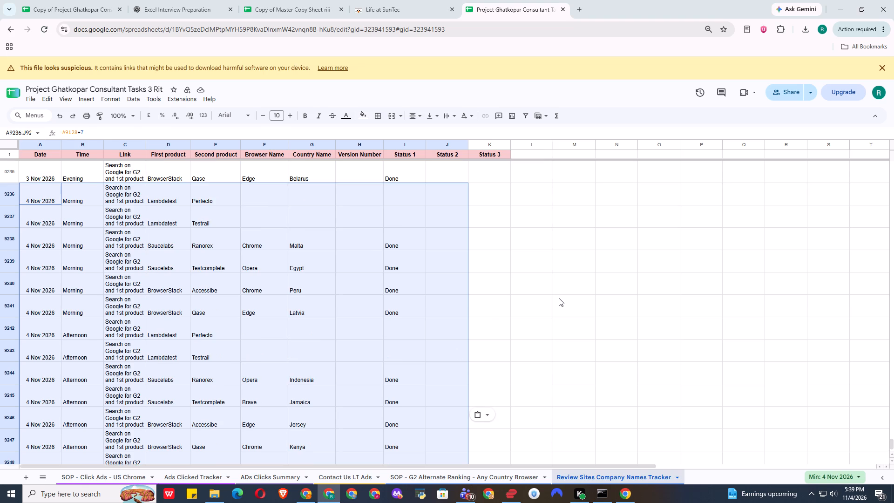
{"action": "left_click", "coordinate": [510, 310]}
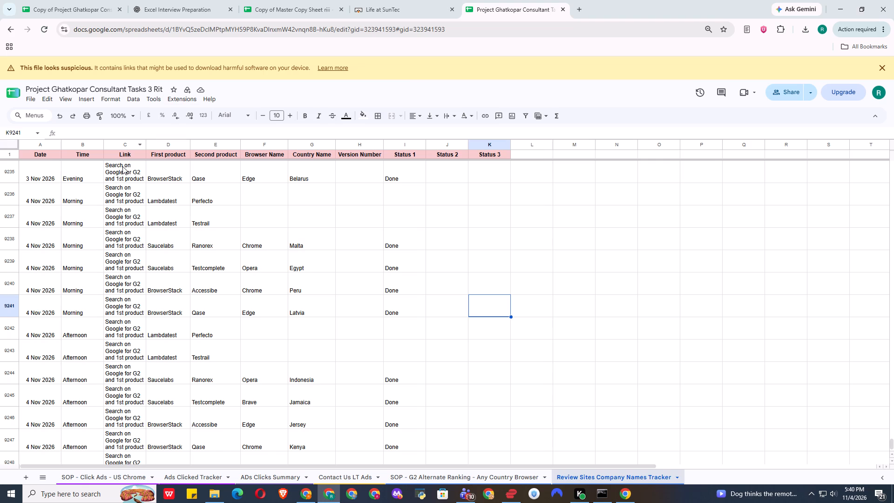
In Copy of Master Copy Sheet riii, copy the merged keyword ad-click summary block E4:F59 on the Group Status sheet.
{"action": "left_click", "coordinate": [313, 6]}
{"action": "scroll", "coordinate": [481, 386], "scroll_direction": "up", "scroll_amount": 2}
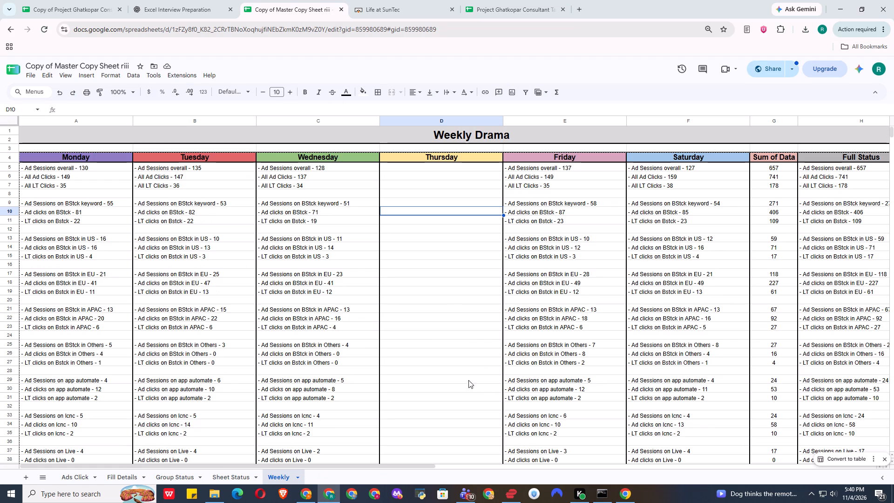
{"action": "left_click", "coordinate": [435, 326]}
{"action": "left_click", "coordinate": [220, 481]}
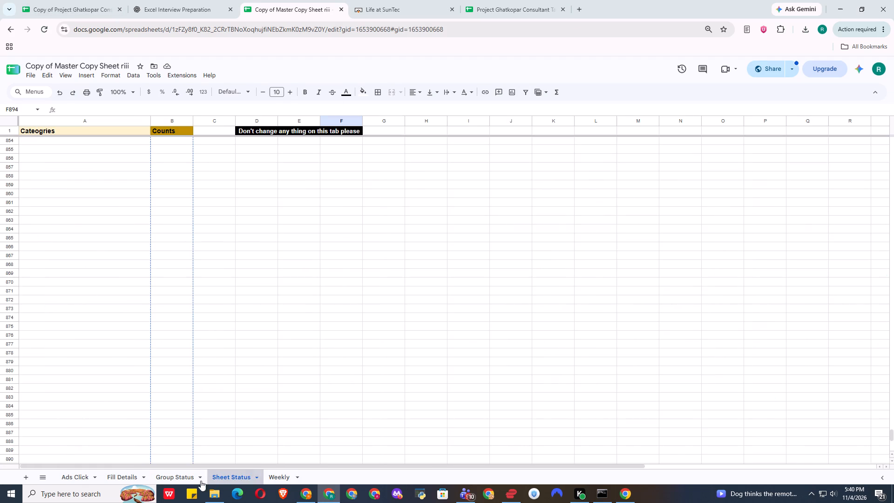
{"action": "scroll", "coordinate": [291, 319], "scroll_direction": "up", "scroll_amount": 3}
{"action": "left_click", "coordinate": [115, 483]}
{"action": "scroll", "coordinate": [332, 309], "scroll_direction": "up", "scroll_amount": 2}
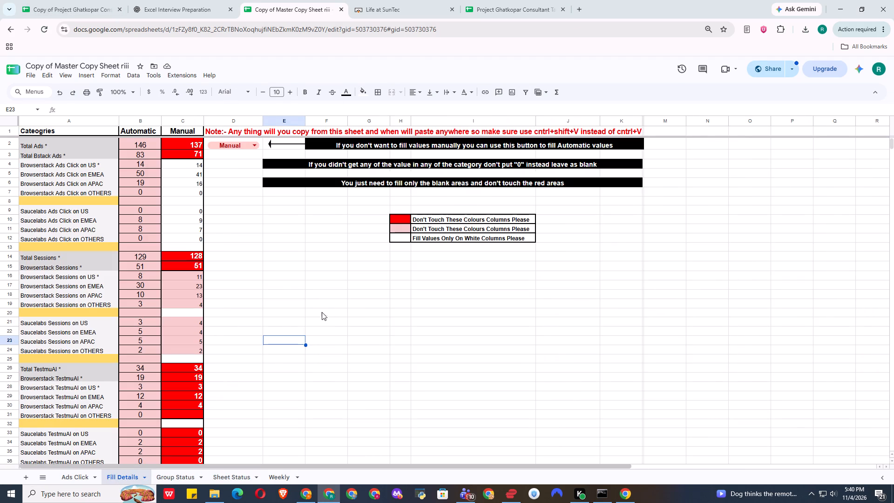
{"action": "left_click", "coordinate": [177, 477]}
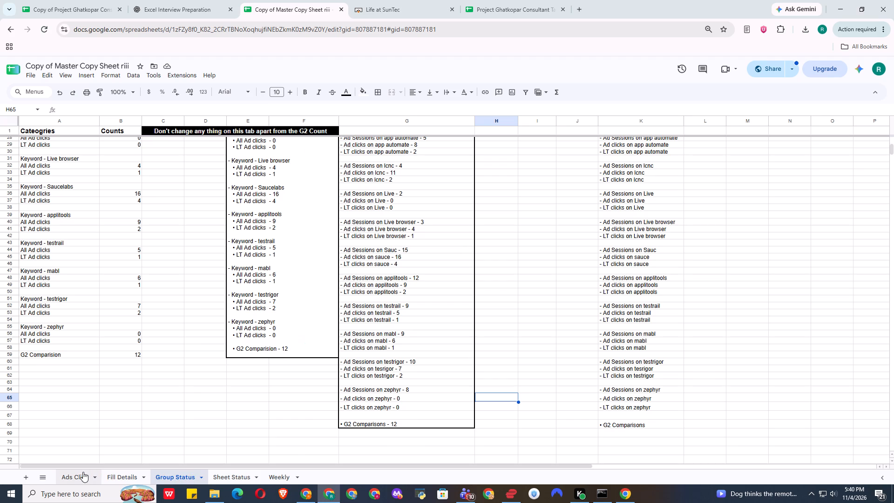
{"action": "scroll", "coordinate": [207, 375], "scroll_direction": "up", "scroll_amount": 3}
{"action": "left_click", "coordinate": [322, 211]}
{"action": "key", "text": "ctrl+c"}
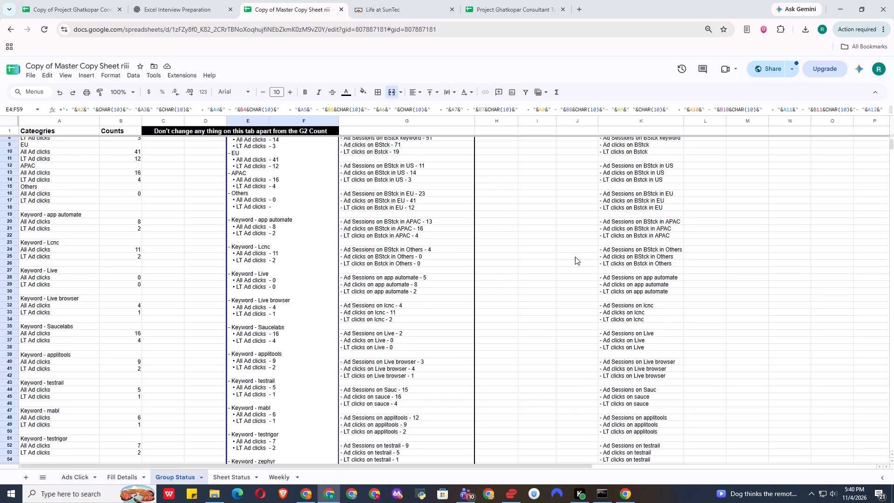
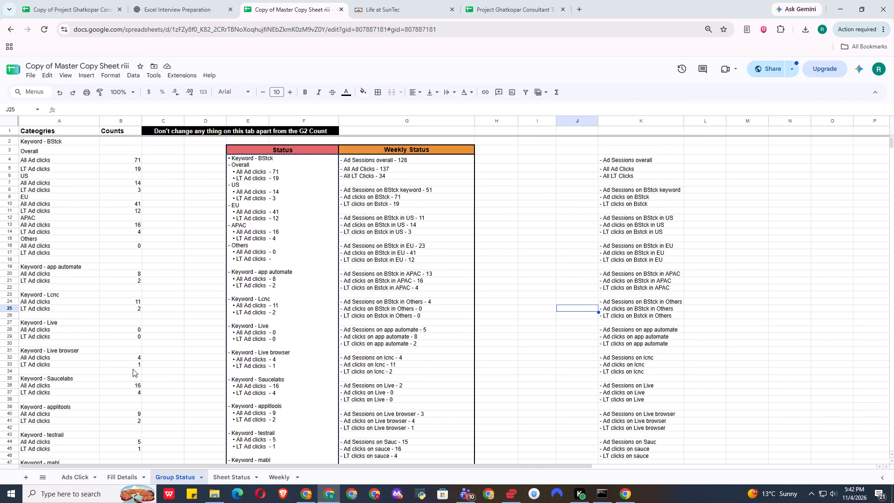
On the Fill Details sheet, enter 0 as the manual value for Browserstack TestmuAI on OTHERS in C31.
{"action": "left_click", "coordinate": [107, 475]}
{"action": "scroll", "coordinate": [306, 365], "scroll_direction": "up", "scroll_amount": 2}
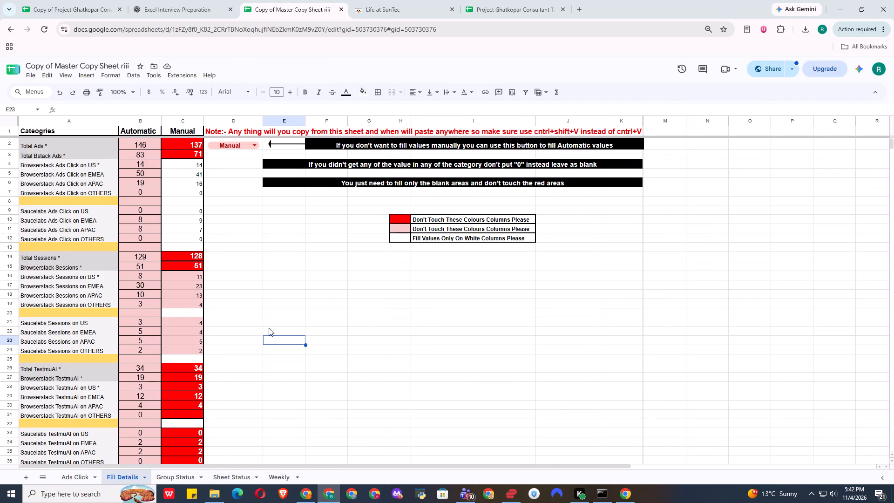
{"action": "left_click", "coordinate": [195, 416]}
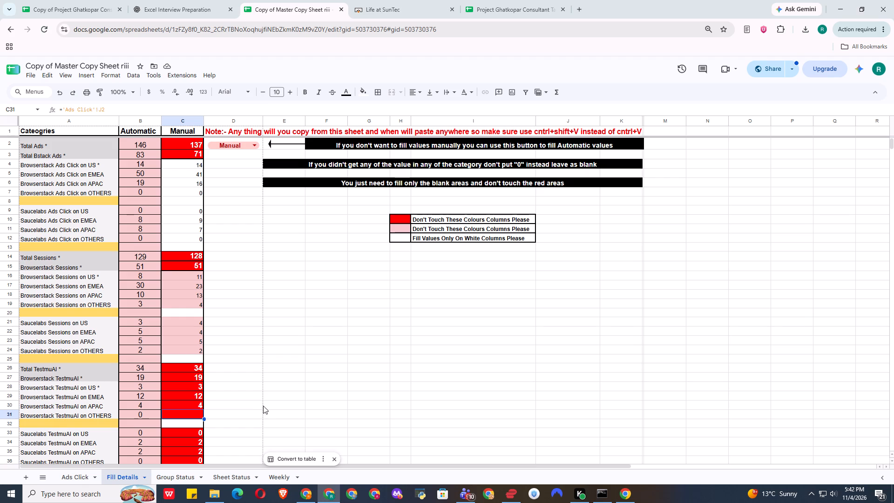
{"action": "key", "text": "0"}
{"action": "left_click", "coordinate": [267, 406]}
Review the remaining manual values on Fill Details and the keyword category counts on the Ads Click sheet.
{"action": "scroll", "coordinate": [257, 411], "scroll_direction": "down", "scroll_amount": 2}
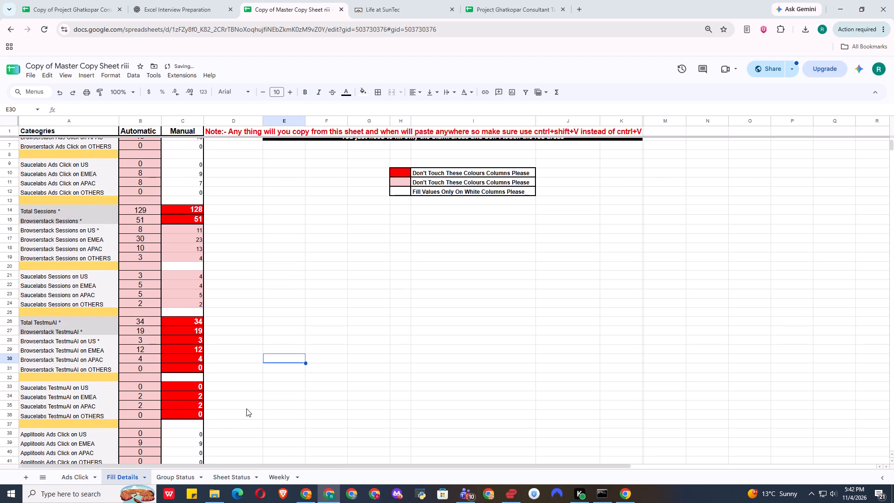
{"action": "scroll", "coordinate": [246, 408], "scroll_direction": "down", "scroll_amount": 9}
{"action": "scroll", "coordinate": [258, 277], "scroll_direction": "down", "scroll_amount": 13}
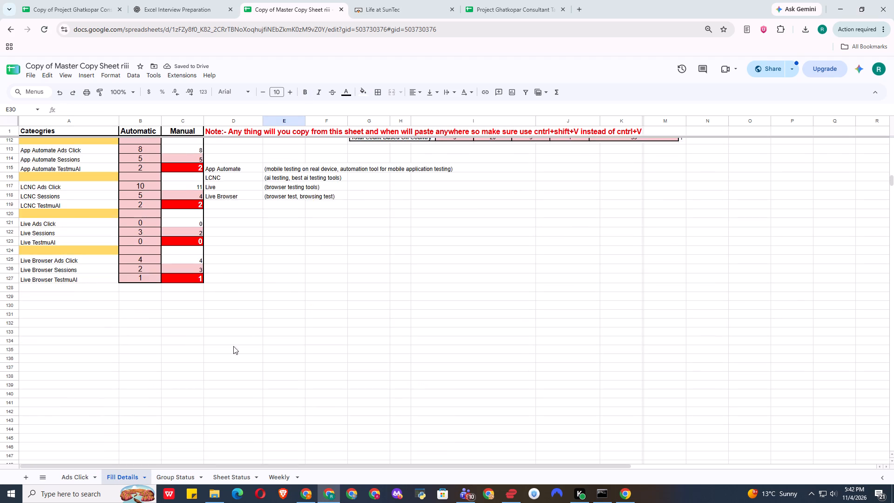
{"action": "scroll", "coordinate": [231, 350], "scroll_direction": "up", "scroll_amount": 2}
{"action": "left_click", "coordinate": [71, 469]}
{"action": "left_click", "coordinate": [71, 477]}
{"action": "scroll", "coordinate": [260, 326], "scroll_direction": "up", "scroll_amount": 2}
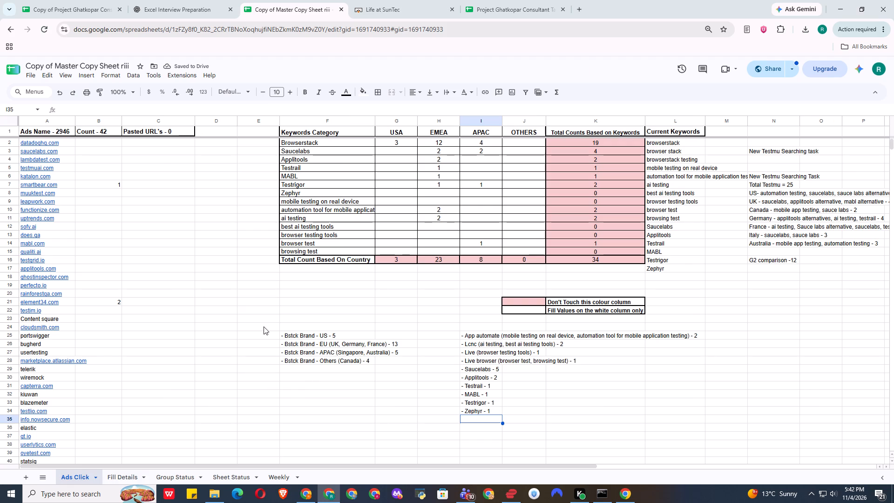
{"action": "scroll", "coordinate": [264, 326], "scroll_direction": "up", "scroll_amount": 1}
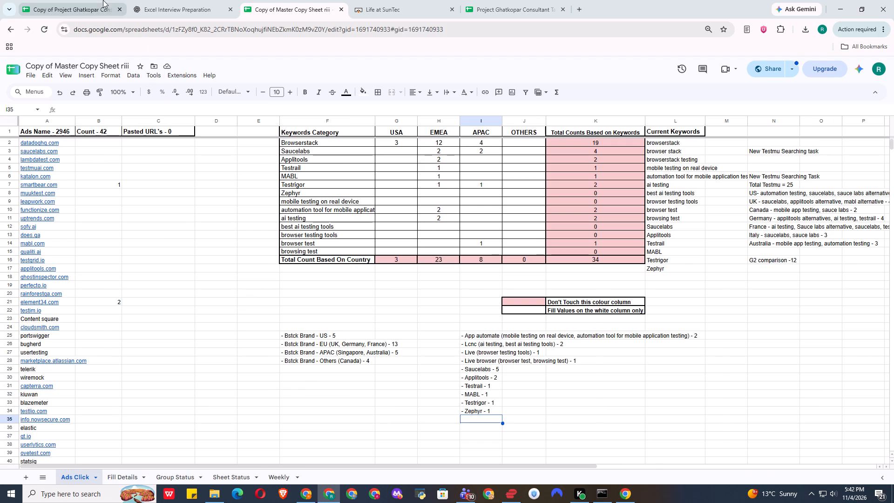
In Copy of Project Ghatkopar Consultant Tasks 3 Rit, review the Ads Clicked Tracker's daily click columns up to its first company rows.
{"action": "left_click", "coordinate": [64, 7]}
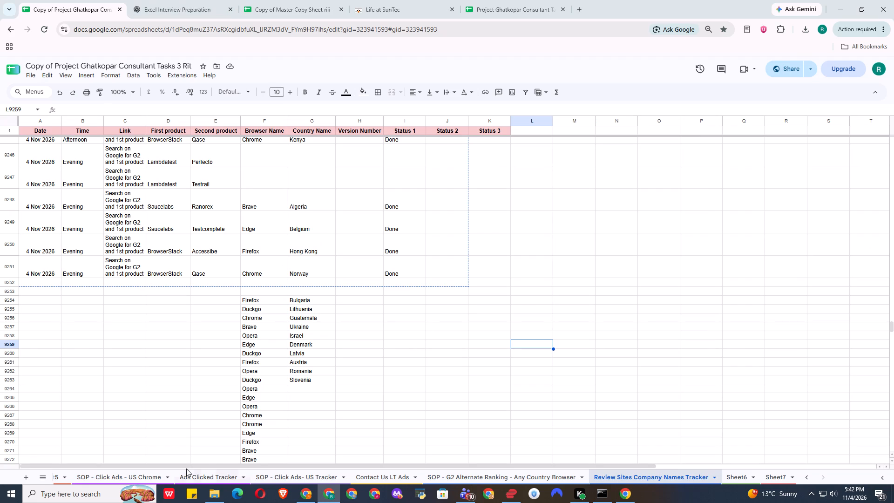
{"action": "left_click", "coordinate": [191, 482]}
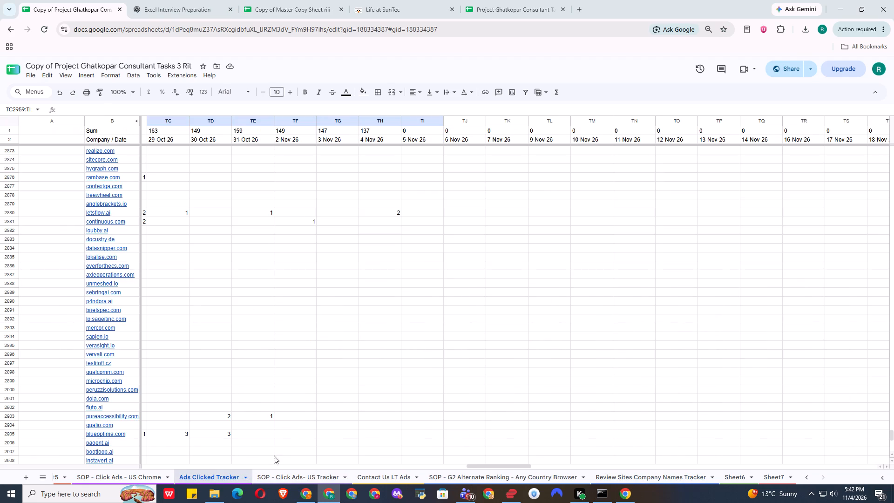
{"action": "scroll", "coordinate": [291, 253], "scroll_direction": "up", "scroll_amount": 3}
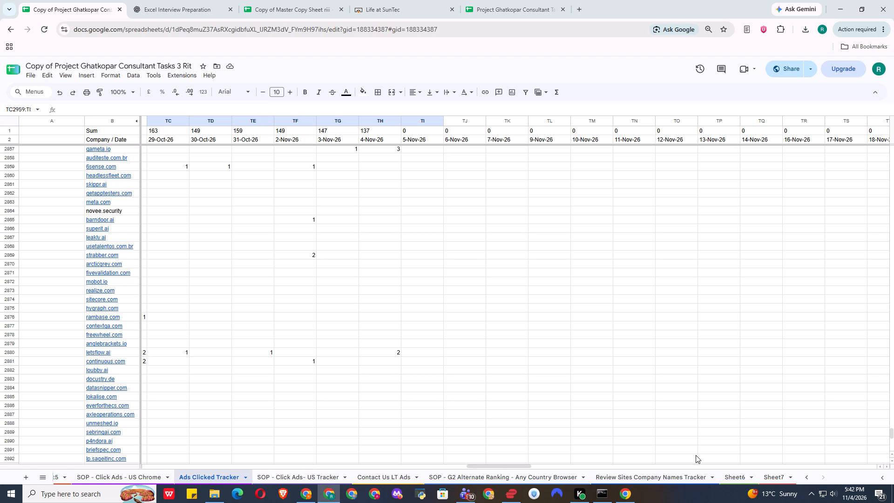
{"action": "scroll", "coordinate": [439, 287], "scroll_direction": "up", "scroll_amount": 2}
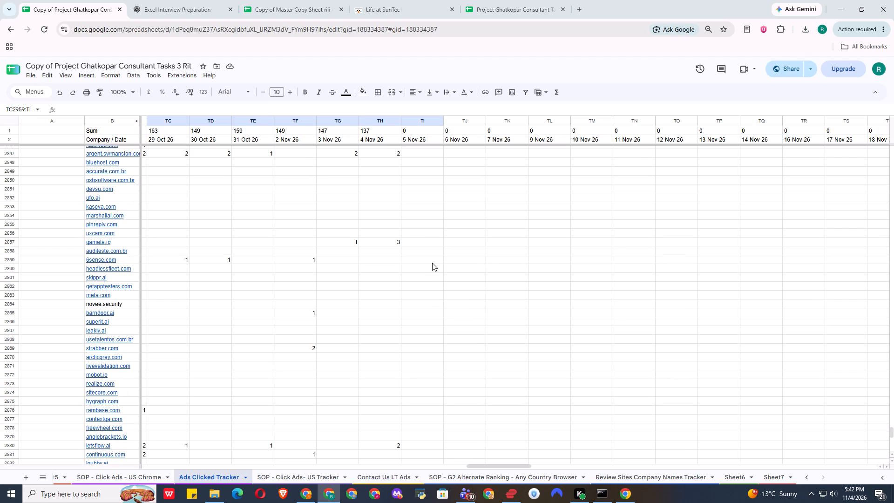
{"action": "left_click", "coordinate": [432, 263]}
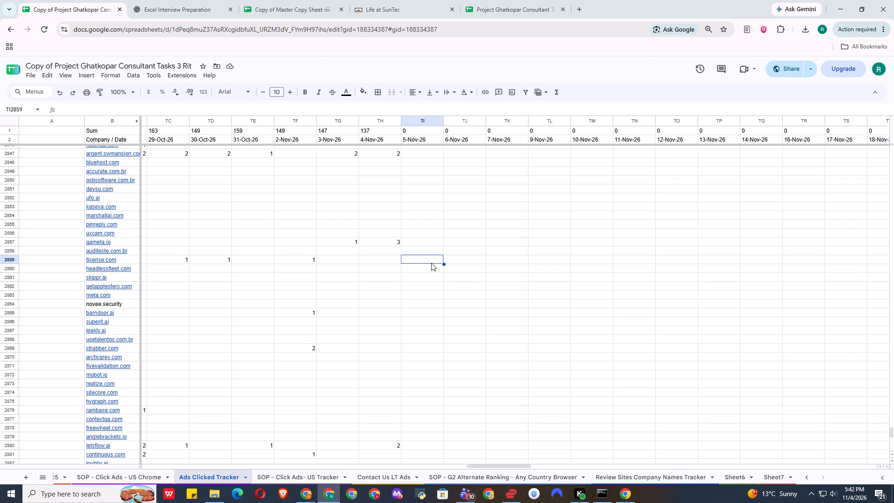
{"action": "key", "text": "ctrl+Up"}
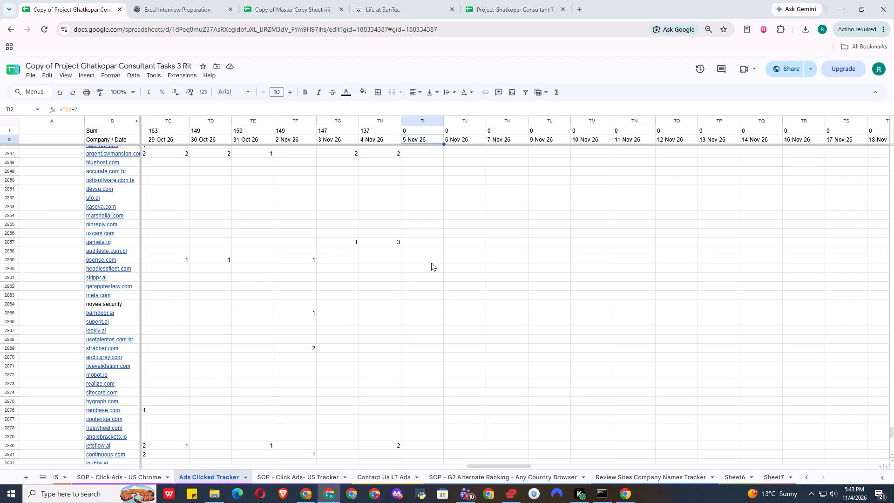
{"action": "left_click", "coordinate": [427, 261]}
{"action": "key", "text": "ctrl+Up"}
{"action": "key", "text": "ctrl+Up"}
{"action": "key", "text": "ctrl+Up"}
{"action": "key", "text": "ctrl+Up"}
{"action": "key", "text": "ctrl+Up"}
{"action": "key", "text": "ctrl+Up"}
{"action": "key", "text": "ctrl+Up"}
{"action": "key", "text": "ctrl+Up"}
{"action": "key", "text": "ctrl+Up"}
{"action": "key", "text": "ctrl+Up"}
{"action": "key", "text": "ctrl+Up"}
{"action": "key", "text": "ctrl+Up"}
{"action": "key", "text": "ctrl+Up"}
{"action": "key", "text": "ctrl+Up"}
{"action": "key", "text": "ctrl+Up"}
{"action": "key", "text": "ctrl+Up"}
{"action": "key", "text": "ctrl+Up"}
{"action": "key", "text": "ctrl+Up"}
{"action": "key", "text": "ctrl+Up"}
{"action": "key", "text": "ctrl+Up"}
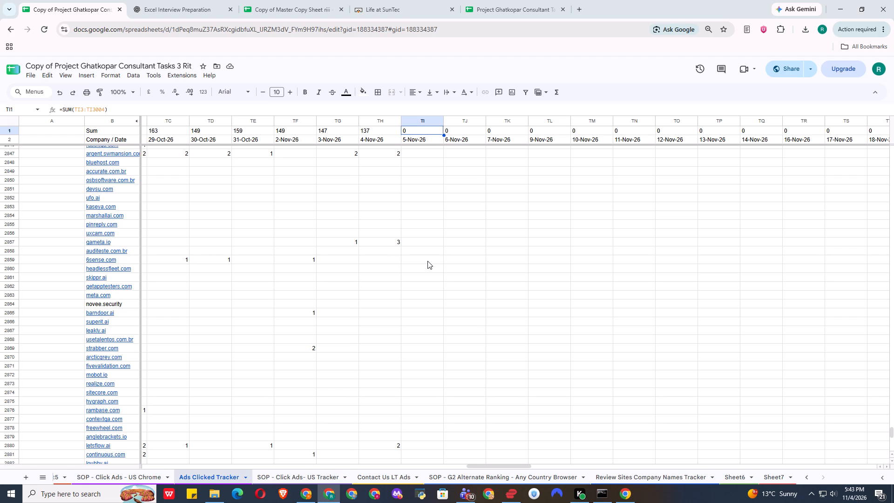
{"action": "scroll", "coordinate": [427, 261], "scroll_direction": "up", "scroll_amount": 3}
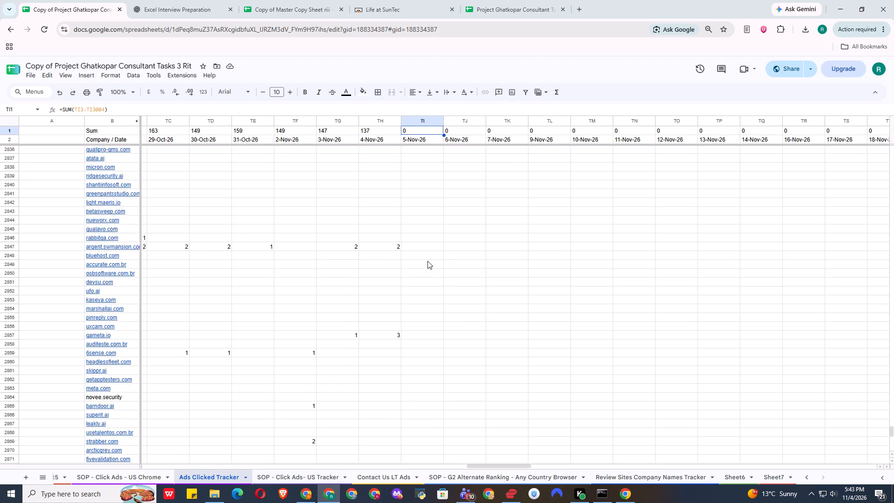
{"action": "scroll", "coordinate": [427, 261], "scroll_direction": "up", "scroll_amount": 3}
{"action": "left_click_drag", "start_coordinate": [893, 435], "coordinate": [893, 394]}
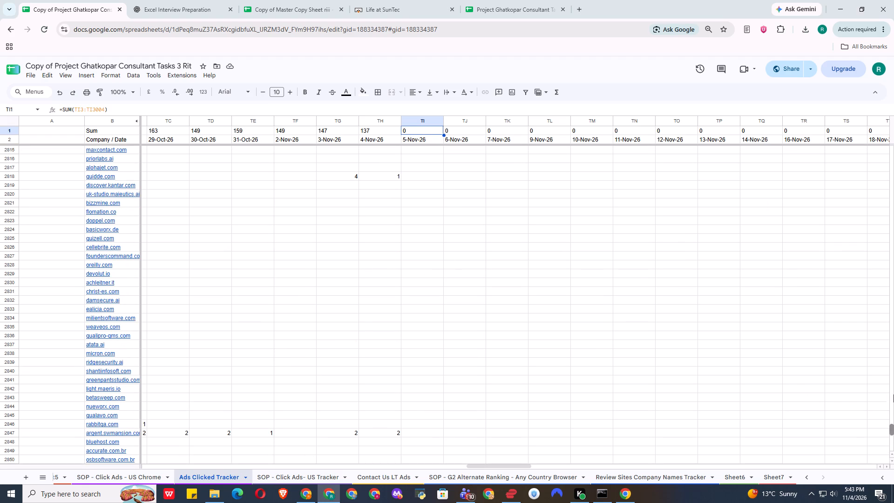
{"action": "left_click_drag", "start_coordinate": [893, 394], "coordinate": [889, 0]}
{"action": "scroll", "coordinate": [467, 313], "scroll_direction": "up", "scroll_amount": 3}
{"action": "left_click", "coordinate": [481, 302]}
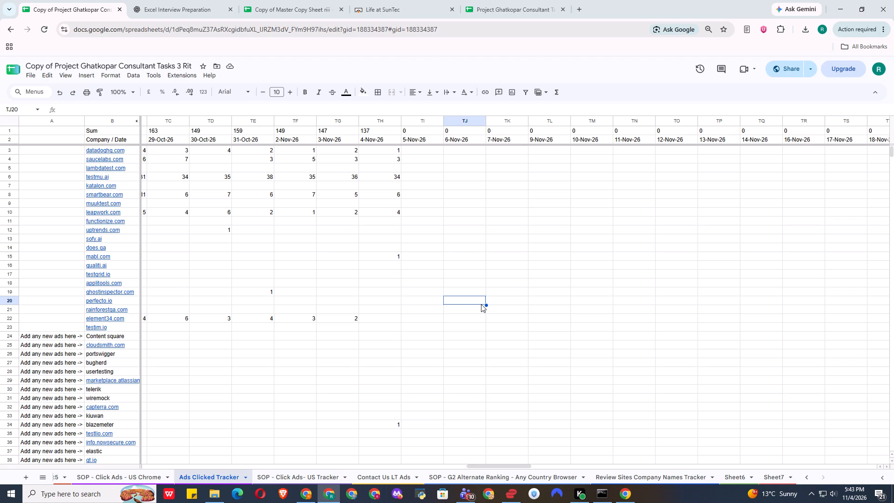
{"action": "left_click", "coordinate": [433, 206]}
{"action": "scroll", "coordinate": [523, 242], "scroll_direction": "up", "scroll_amount": 2}
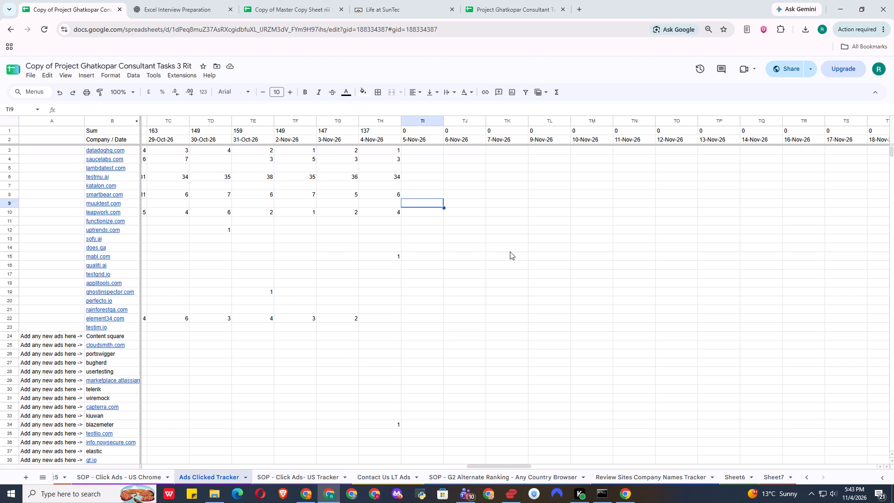
Check the keyword counts on SOP - Click Ads- US Tracker and the 4 Nov 2026 rows on Review Sites Company Names Tracker.
{"action": "left_click", "coordinate": [296, 474]}
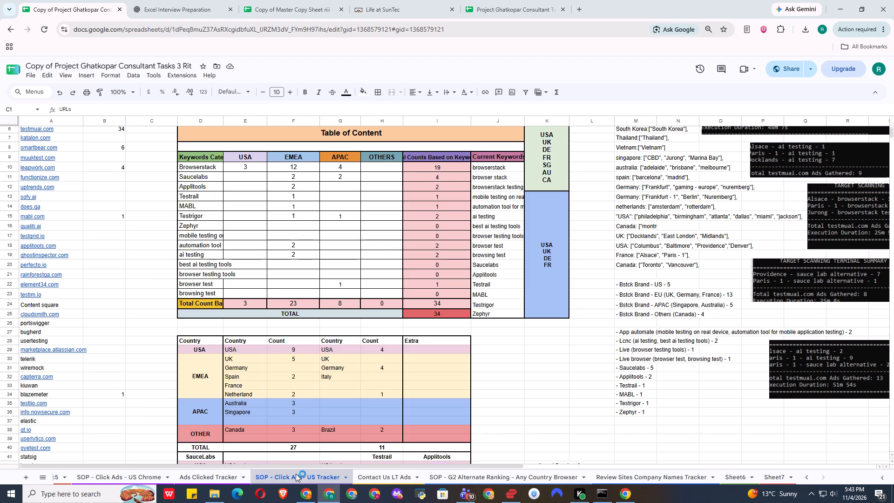
{"action": "scroll", "coordinate": [166, 272], "scroll_direction": "up", "scroll_amount": 3}
{"action": "scroll", "coordinate": [132, 240], "scroll_direction": "up", "scroll_amount": 2}
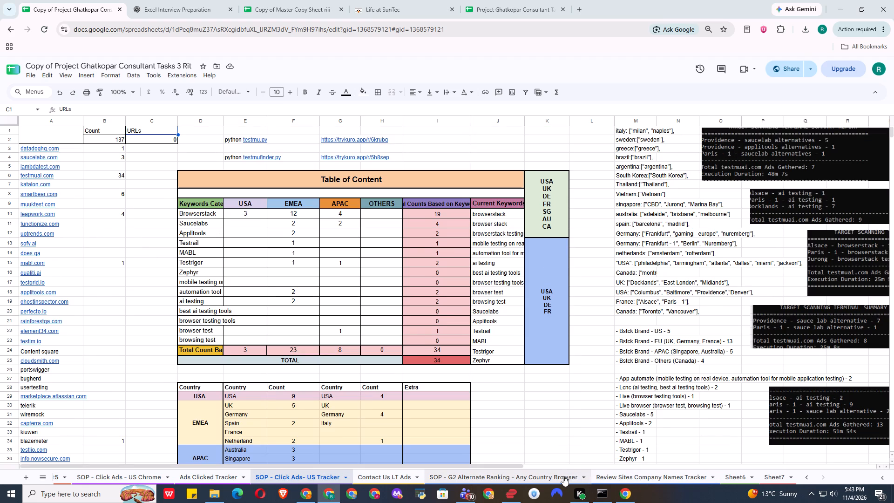
{"action": "left_click", "coordinate": [701, 476]}
{"action": "scroll", "coordinate": [679, 299], "scroll_direction": "up", "scroll_amount": 3}
{"action": "scroll", "coordinate": [651, 308], "scroll_direction": "down", "scroll_amount": 1}
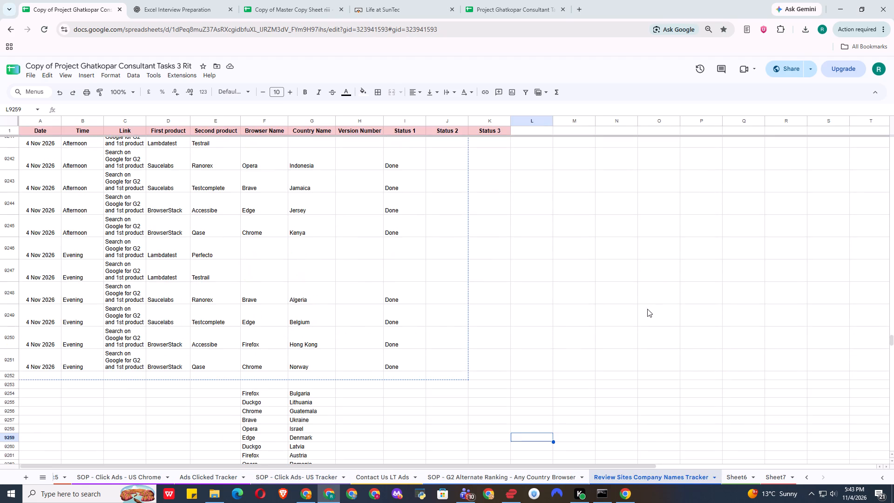
In Project Ghatkopar Consultant Tasks 3 Rit, check the Review Sites rows and the Ads Clicked Tracker's 4-Nov-26 column from its first company rows.
{"action": "left_click", "coordinate": [482, 2]}
{"action": "scroll", "coordinate": [390, 430], "scroll_direction": "down", "scroll_amount": 7}
{"action": "scroll", "coordinate": [388, 420], "scroll_direction": "up", "scroll_amount": 2}
{"action": "left_click", "coordinate": [270, 474]}
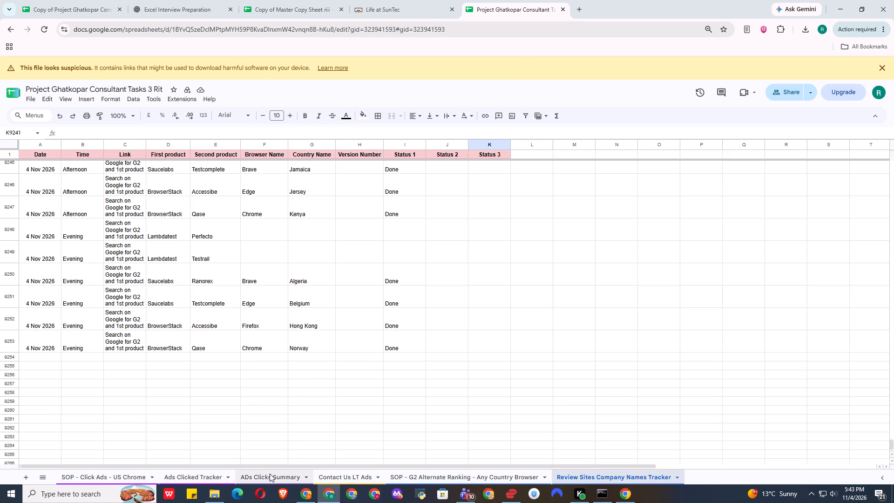
{"action": "left_click", "coordinate": [204, 476]}
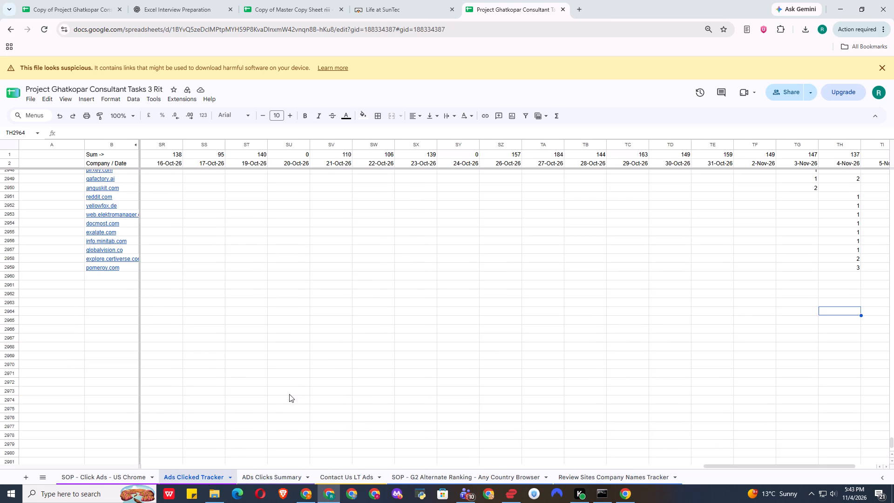
{"action": "left_click_drag", "start_coordinate": [893, 441], "coordinate": [884, 76]}
{"action": "scroll", "coordinate": [696, 330], "scroll_direction": "up", "scroll_amount": 3}
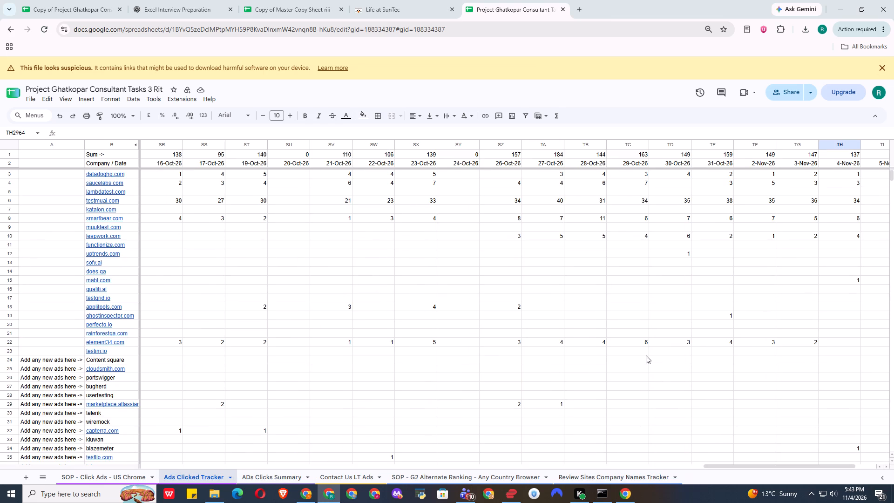
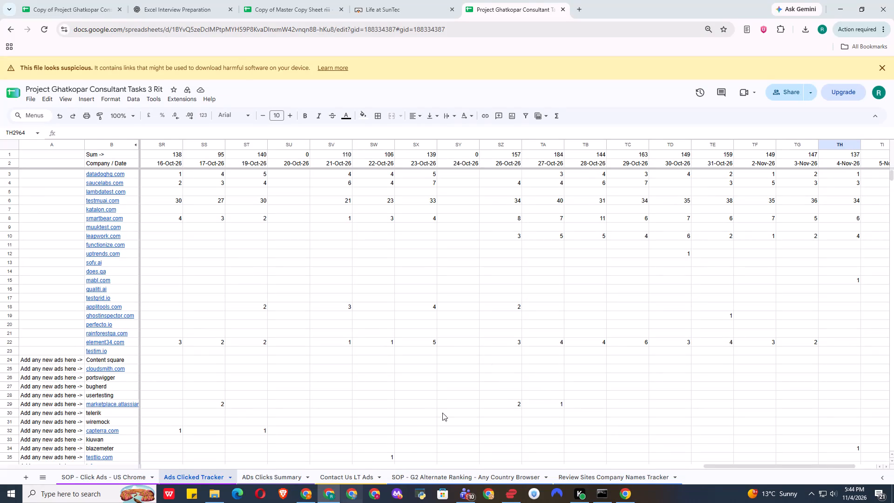
Check the latest November date columns on Ads Clicked Tracker and the Zephyr keyword rows on ADs Clicks Summary.
{"action": "left_click", "coordinate": [752, 462]}
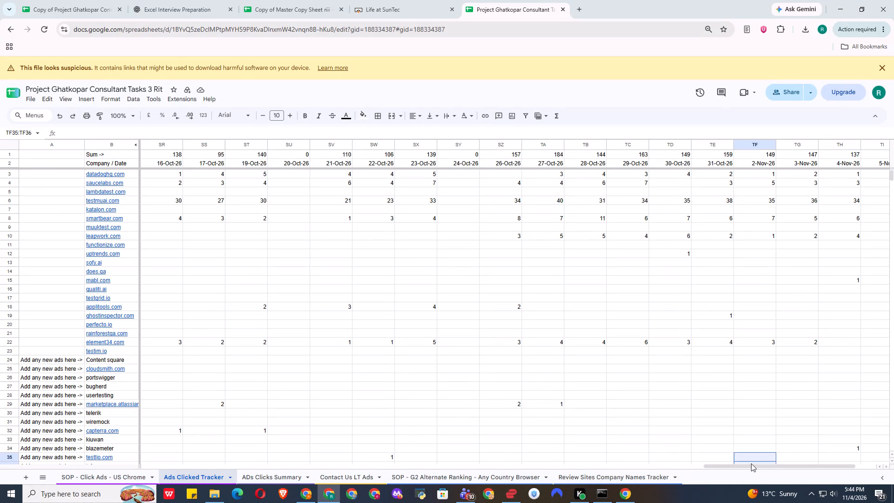
{"action": "left_click_drag", "start_coordinate": [752, 466], "coordinate": [867, 459]}
{"action": "scroll", "coordinate": [743, 342], "scroll_direction": "up", "scroll_amount": 8}
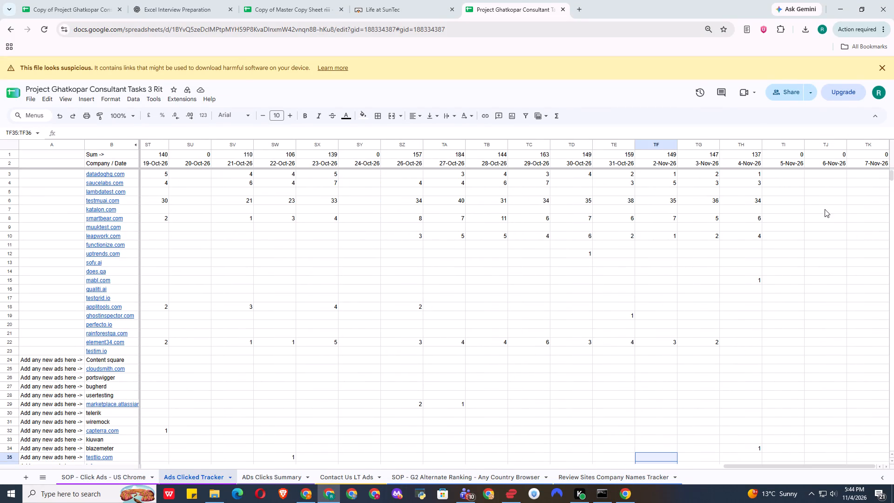
{"action": "left_click", "coordinate": [825, 209]}
{"action": "scroll", "coordinate": [554, 435], "scroll_direction": "up", "scroll_amount": 2}
{"action": "left_click", "coordinate": [253, 482]}
{"action": "scroll", "coordinate": [372, 374], "scroll_direction": "up", "scroll_amount": 2}
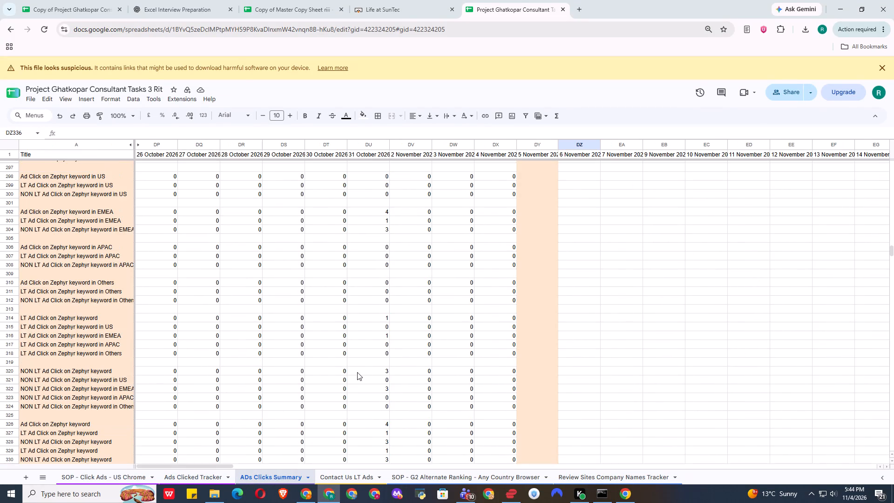
In Copy of Master Copy Sheet riii, review the Ads Click keyword counts and the Weekly sheet's Wednesday figures.
{"action": "left_click", "coordinate": [287, 0]}
{"action": "scroll", "coordinate": [311, 306], "scroll_direction": "up", "scroll_amount": 3}
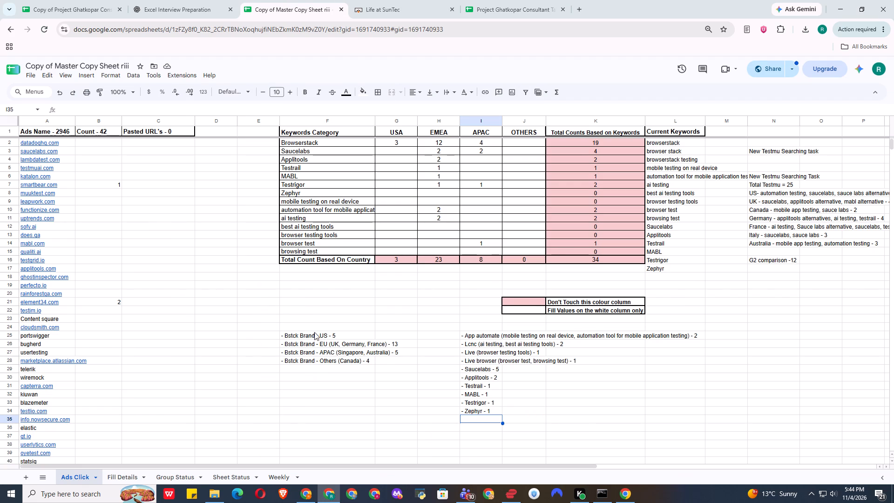
{"action": "left_click", "coordinate": [286, 478]}
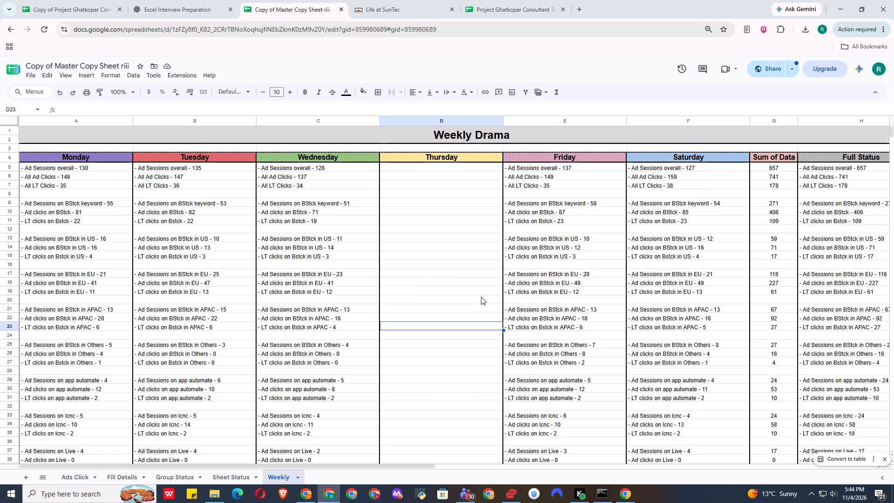
{"action": "scroll", "coordinate": [339, 262], "scroll_direction": "up", "scroll_amount": 2}
Switch to the Life at SunTec page.
{"action": "left_click", "coordinate": [416, 12]}
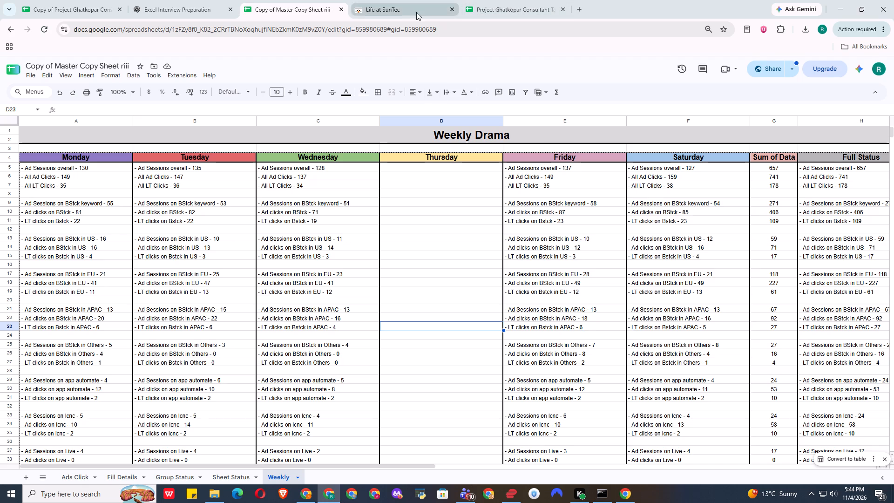